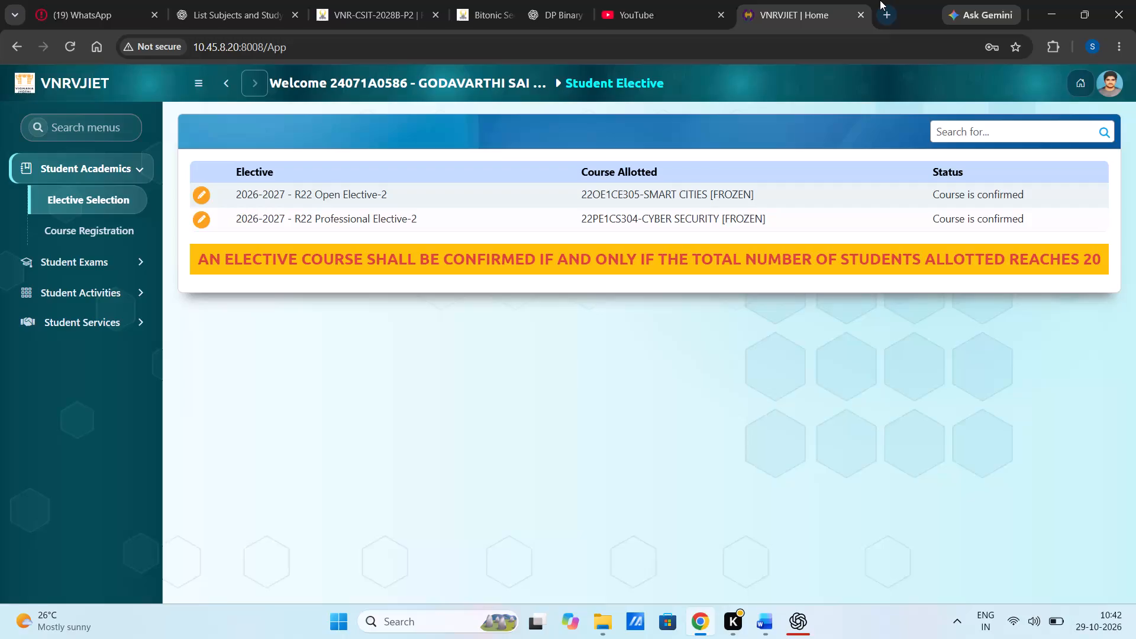
Search the web for a PDF to Word converter and open iLovePDF's PDF to WORD Converter page.
{"action": "left_click", "coordinate": [880, 0]}
{"action": "type", "text": "pd"}
{"action": "key", "text": "Return"}
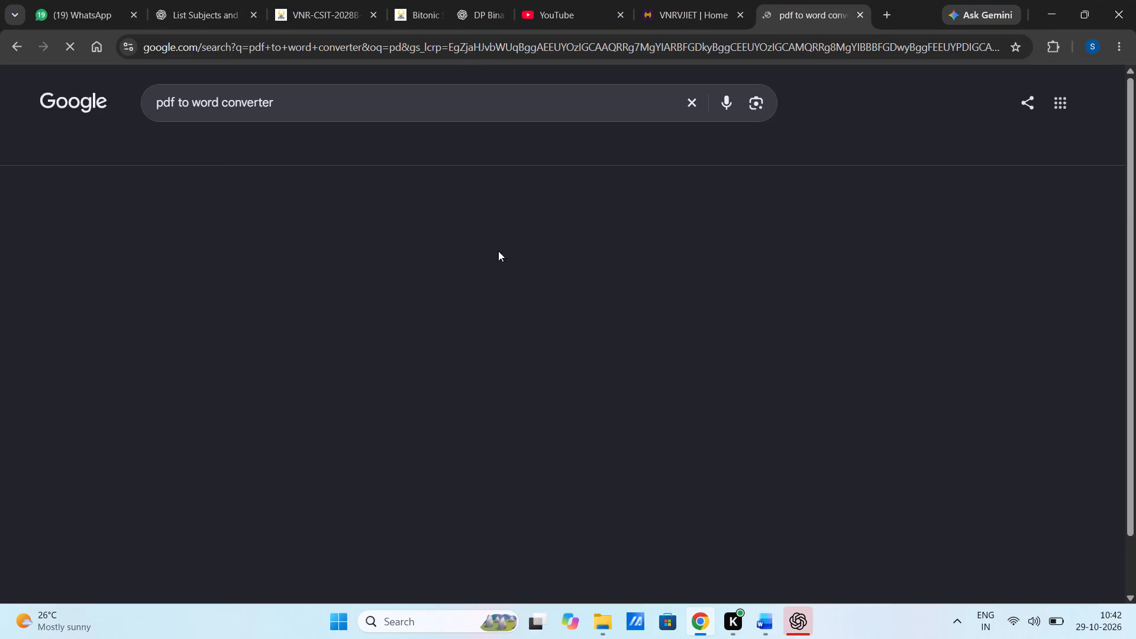
{"action": "left_click", "coordinate": [352, 253]}
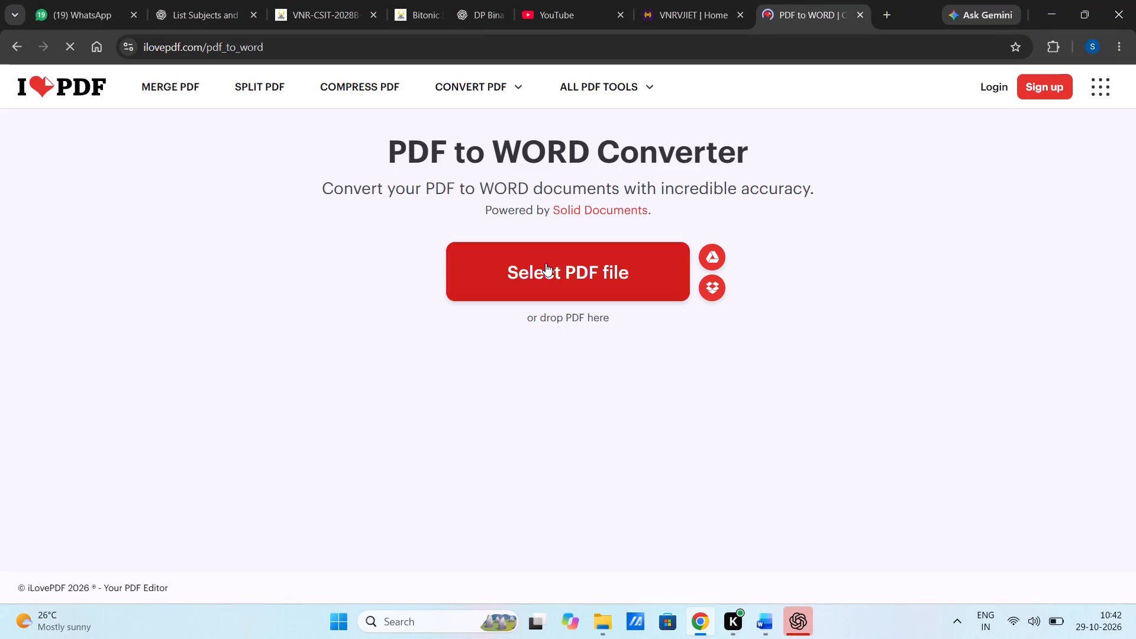
Load DM FINAL.pdf from the D: drive into the PDF to Word converter.
{"action": "left_click", "coordinate": [546, 263]}
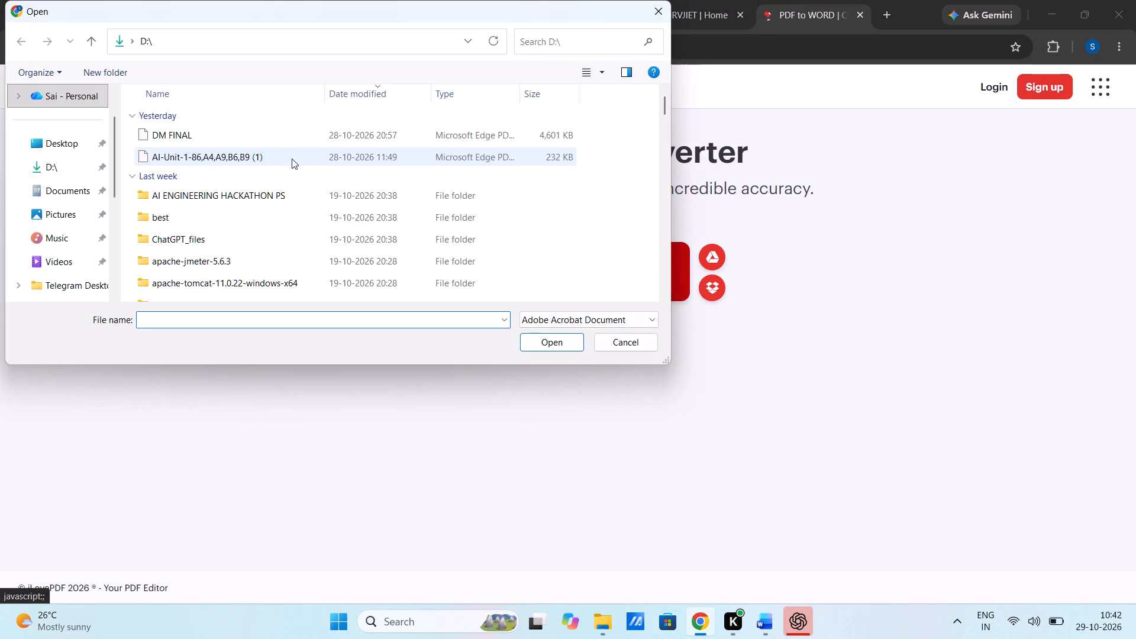
{"action": "left_click", "coordinate": [269, 137]}
{"action": "key", "text": "Return"}
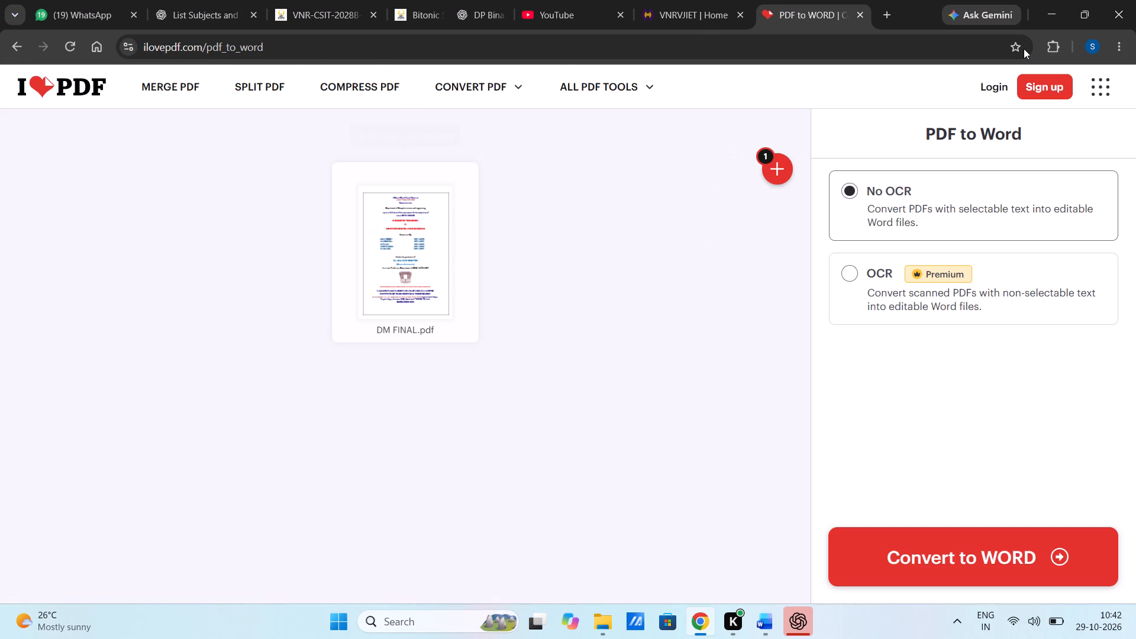
Open the DM FINAL PDF from the D: drive in File Explorer to check its cover page, and close it.
{"action": "left_click", "coordinate": [611, 617]}
{"action": "double_click", "coordinate": [272, 169]}
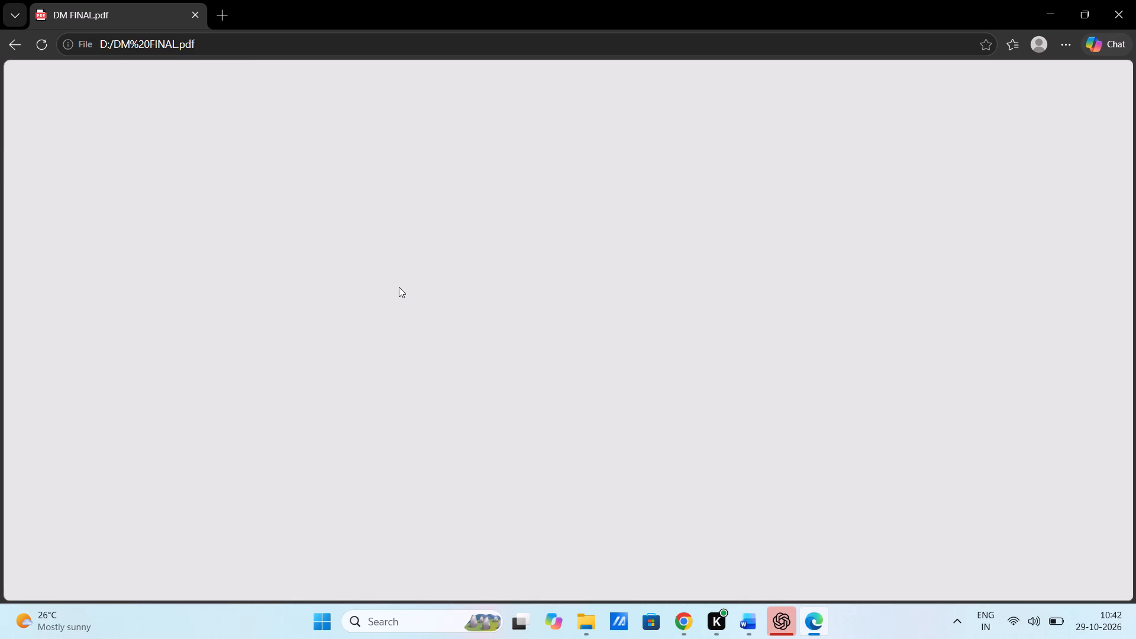
{"action": "scroll", "coordinate": [650, 394], "scroll_direction": "up", "scroll_amount": 5}
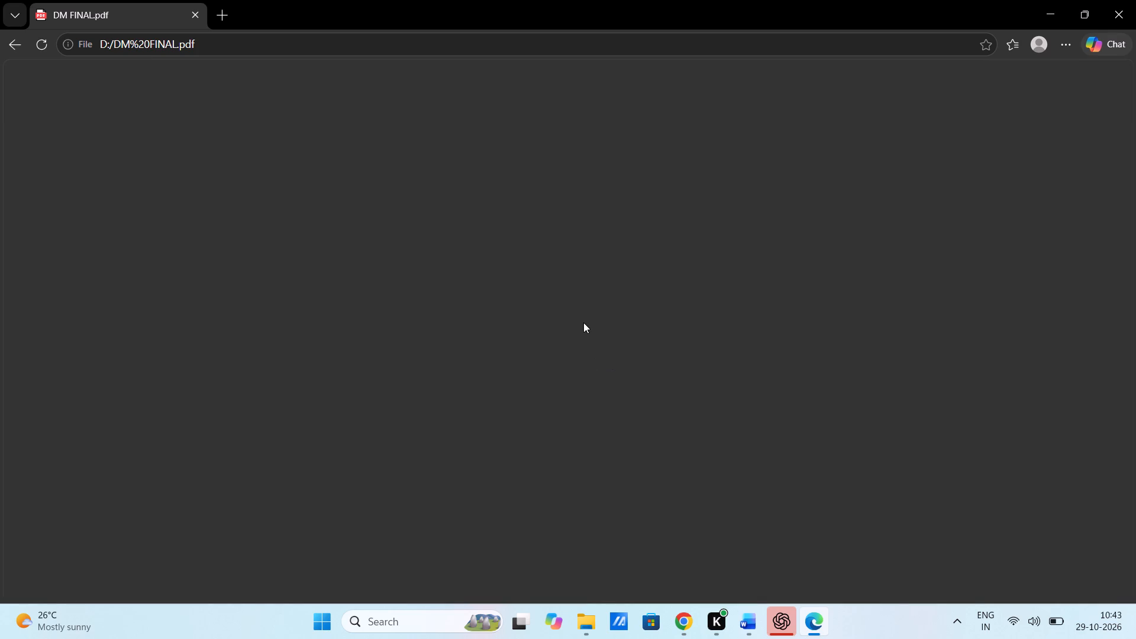
{"action": "left_click", "coordinate": [221, 41]}
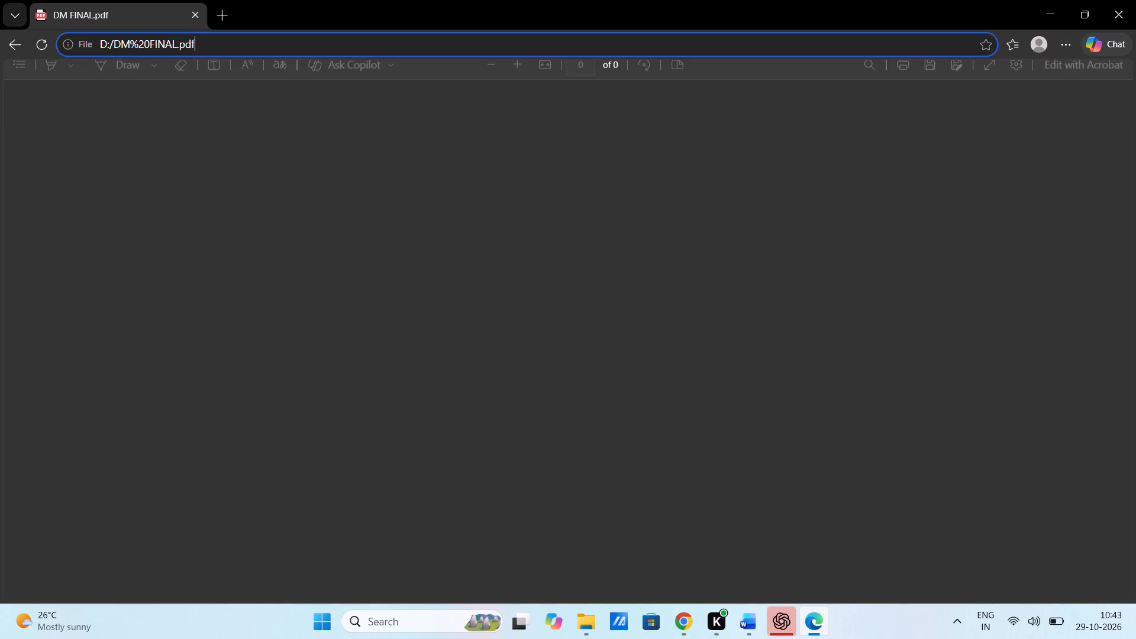
{"action": "left_click", "coordinate": [328, 517]}
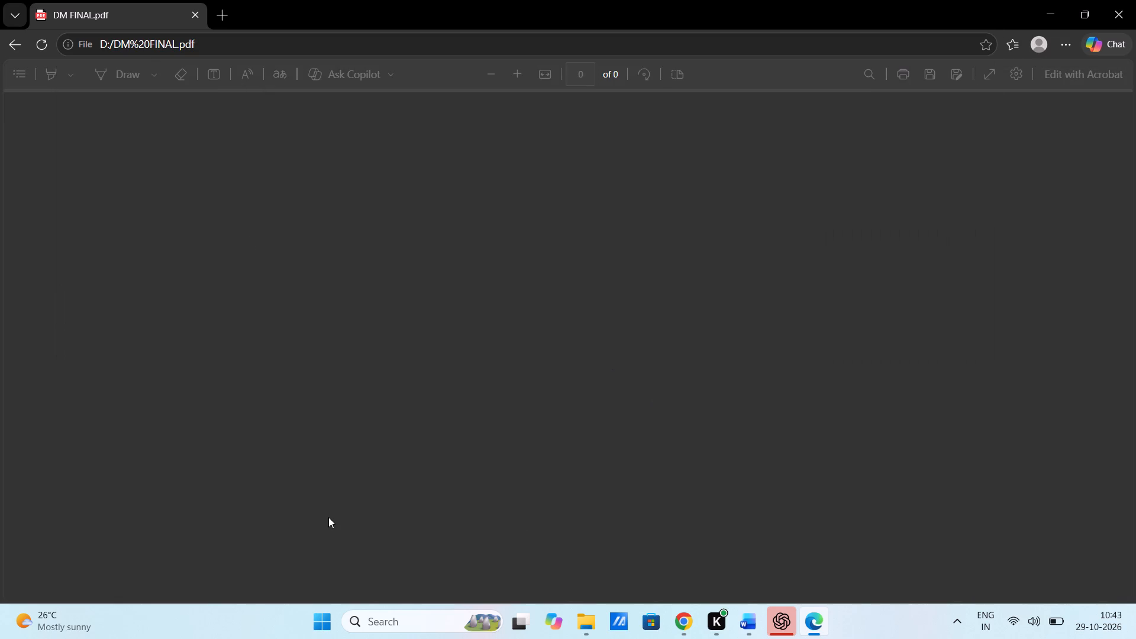
{"action": "scroll", "coordinate": [248, 238], "scroll_direction": "down", "scroll_amount": 5}
{"action": "scroll", "coordinate": [248, 238], "scroll_direction": "up", "scroll_amount": 5}
{"action": "left_click", "coordinate": [1135, 0]}
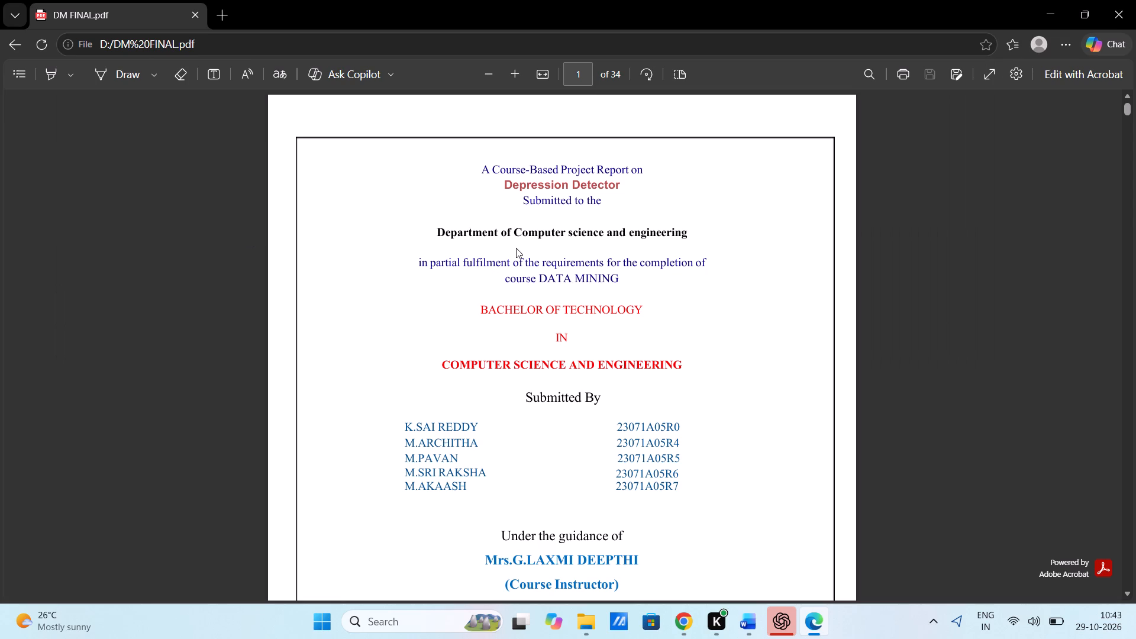
Bring up the Codex window and close it.
{"action": "left_click", "coordinate": [797, 617]}
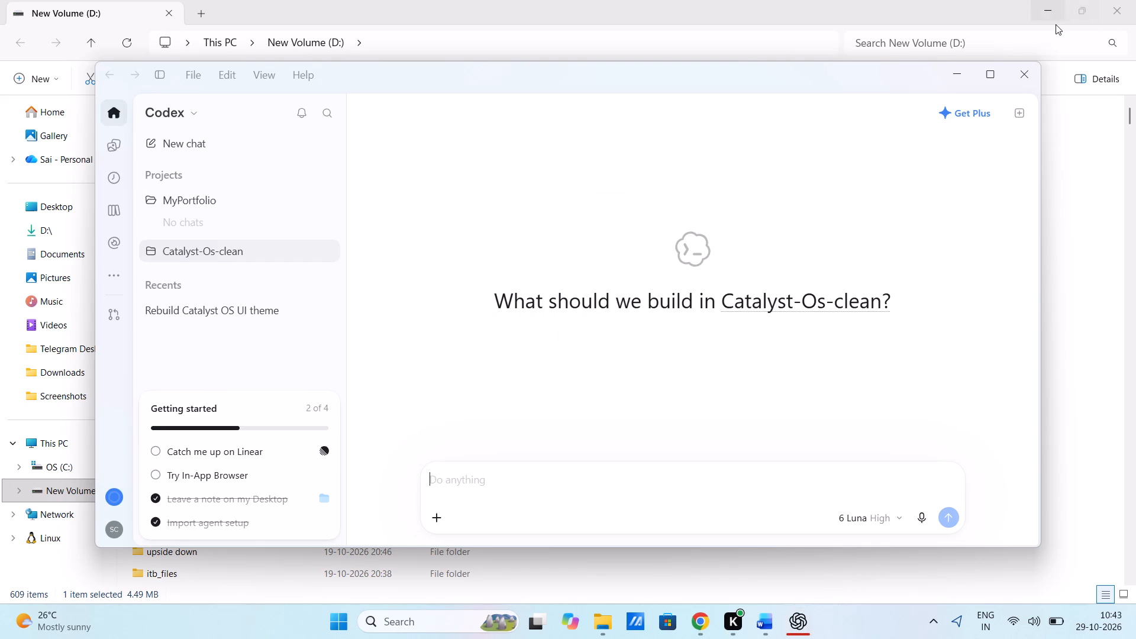
{"action": "left_click", "coordinate": [1034, 76]}
Open the DM FINAL Word document from the D: drive.
{"action": "left_click", "coordinate": [343, 150]}
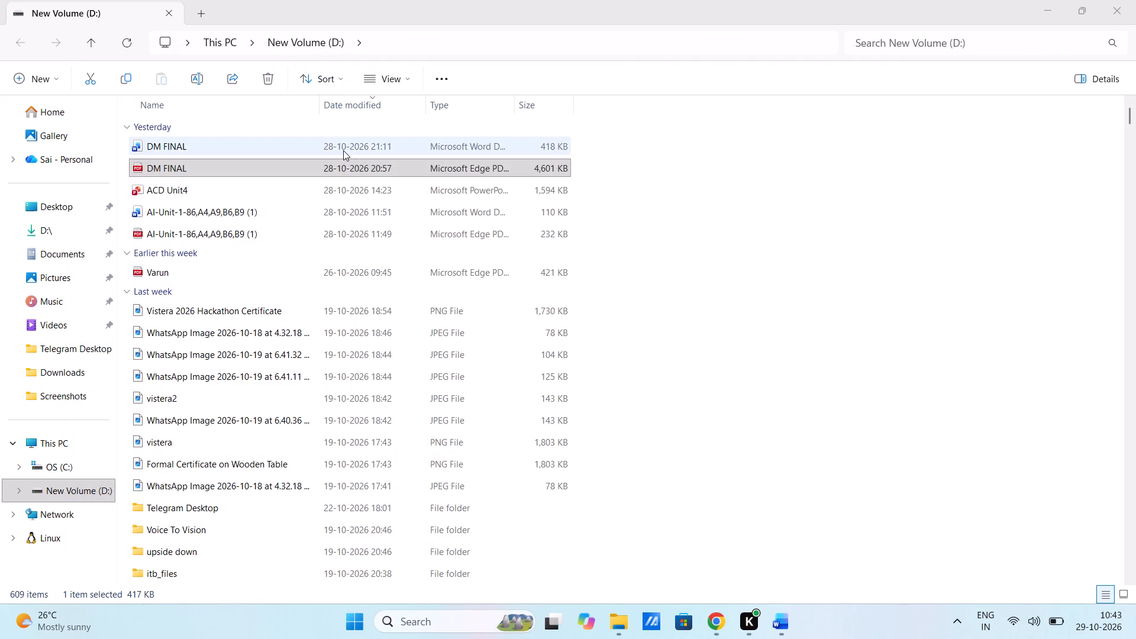
{"action": "right_click", "coordinate": [343, 150]}
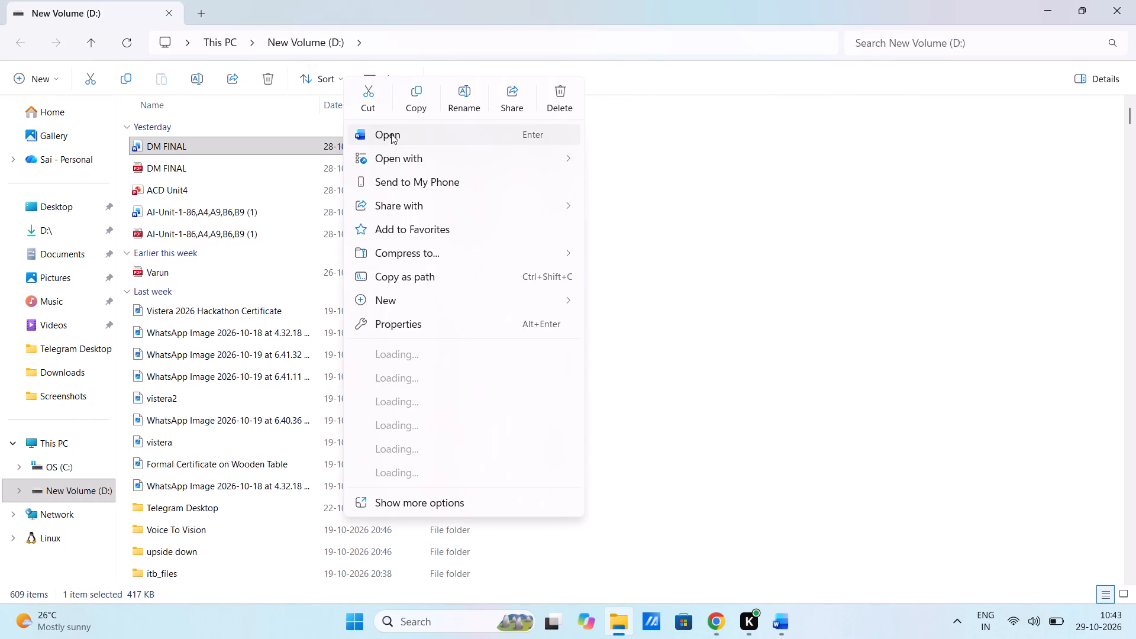
{"action": "left_click", "coordinate": [391, 134]}
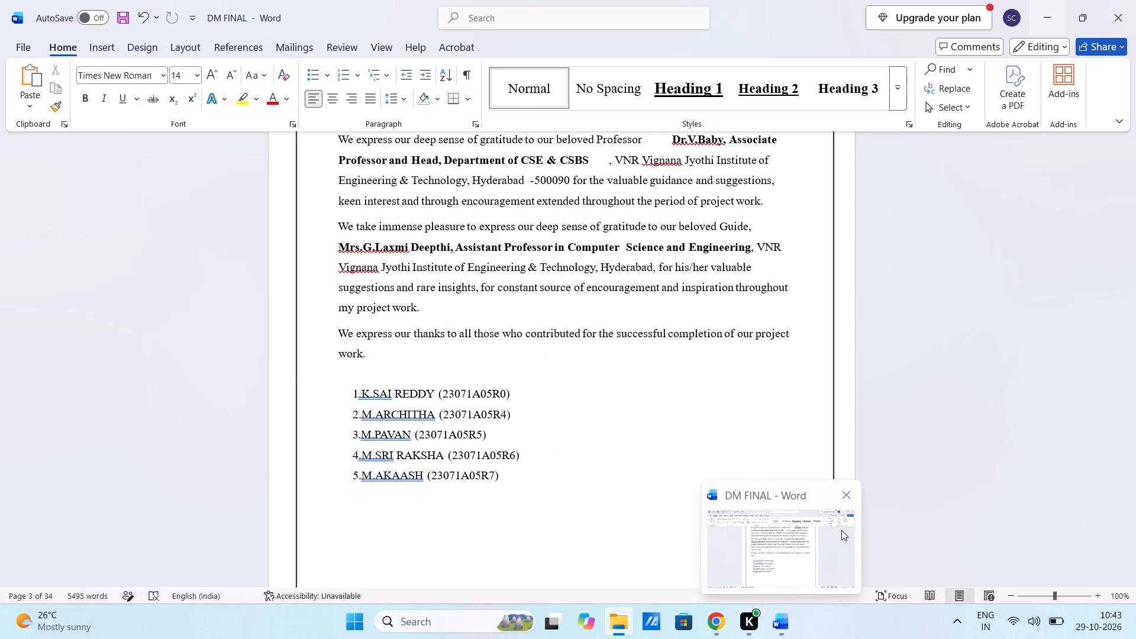
Close the DM FINAL Word document without saving its changes.
{"action": "left_click", "coordinate": [853, 492]}
{"action": "left_click", "coordinate": [850, 492]}
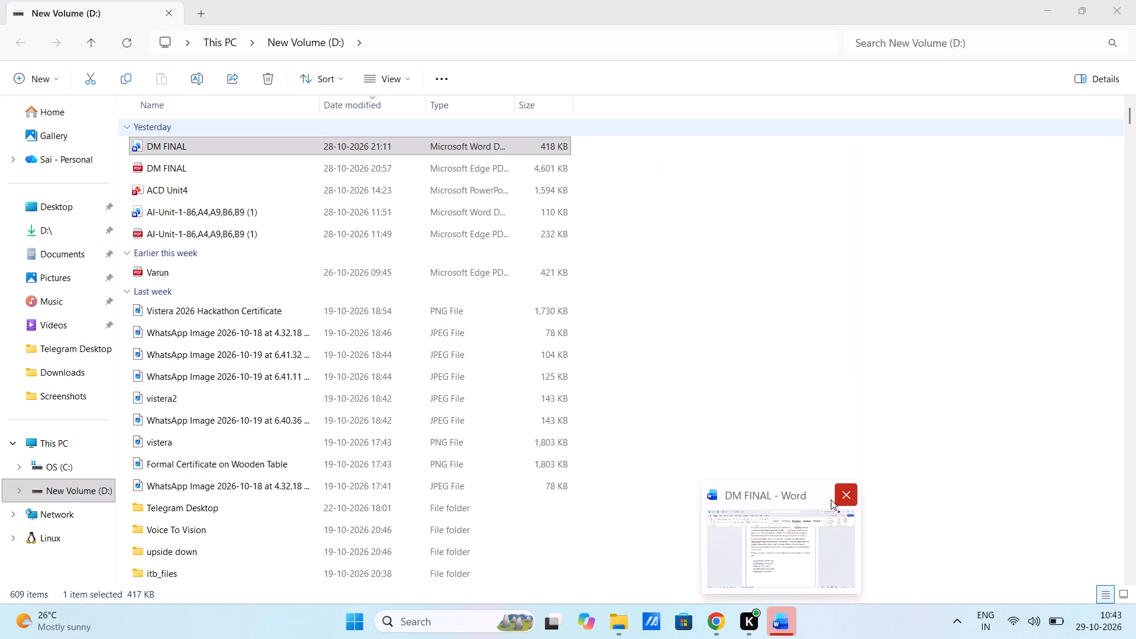
{"action": "left_click", "coordinate": [843, 498]}
{"action": "left_click", "coordinate": [847, 638]}
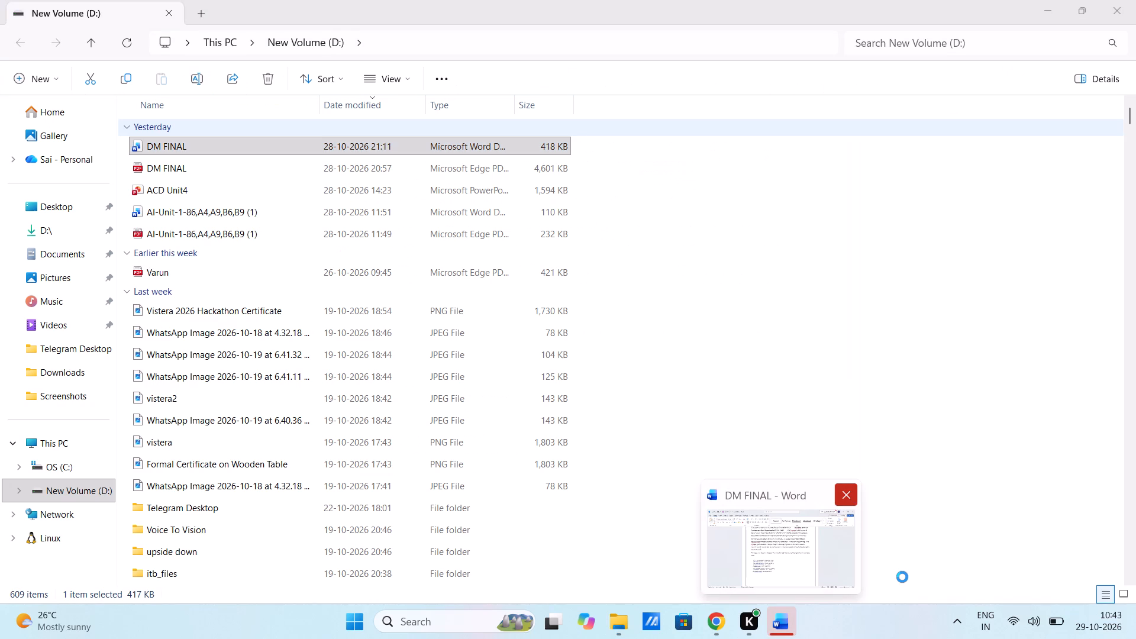
{"action": "left_click", "coordinate": [785, 619]}
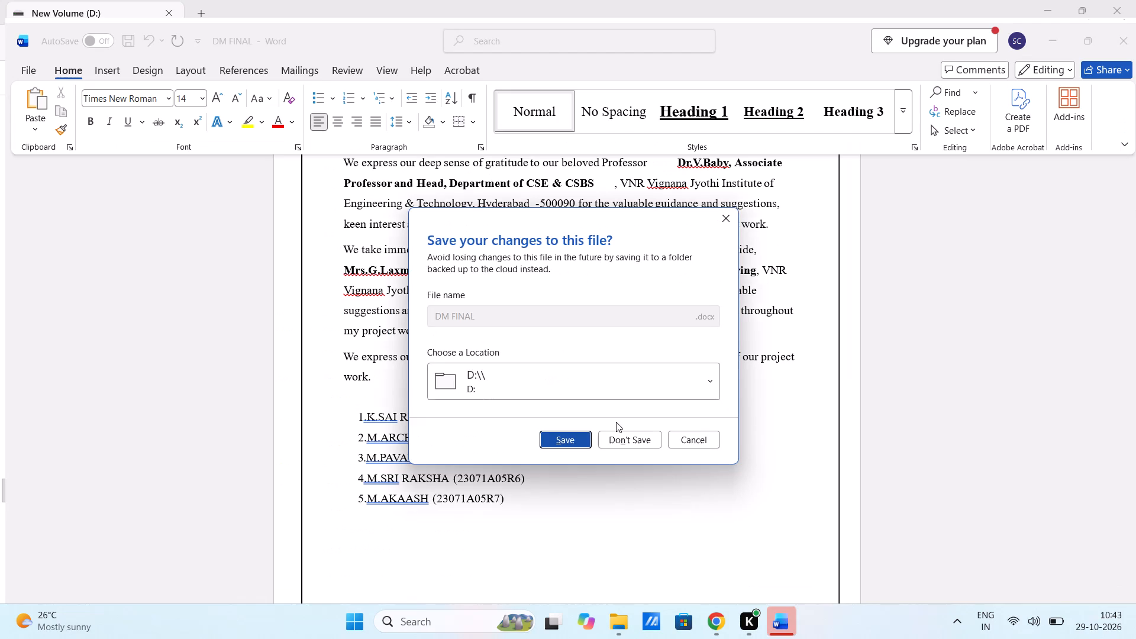
{"action": "left_click", "coordinate": [627, 435]}
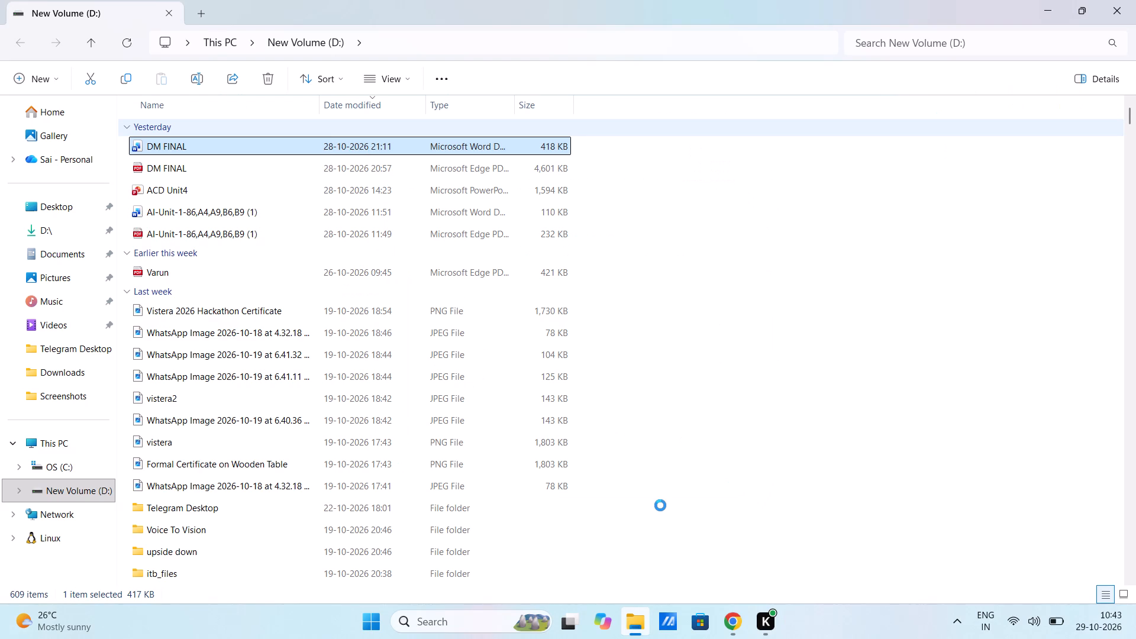
Try to minimise the File Explorer window and return to the PDF to Word converter page in Chrome.
{"action": "left_click", "coordinate": [1049, 7]}
{"action": "left_click", "coordinate": [727, 626]}
{"action": "left_click", "coordinate": [727, 626]}
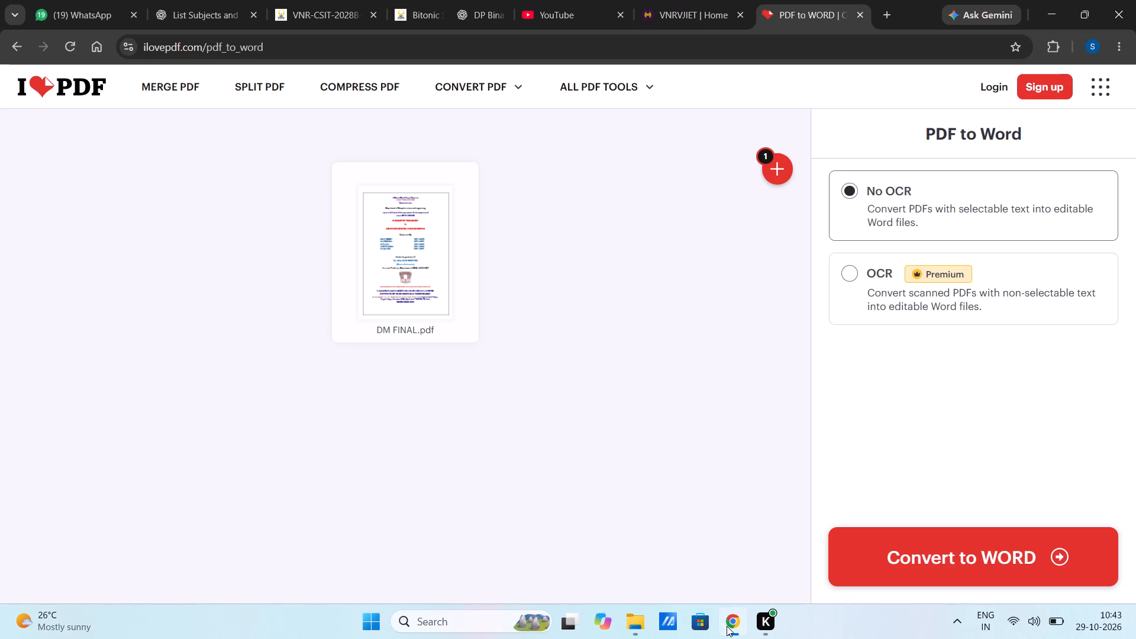
{"action": "left_click", "coordinate": [727, 626]}
{"action": "left_click", "coordinate": [727, 626]}
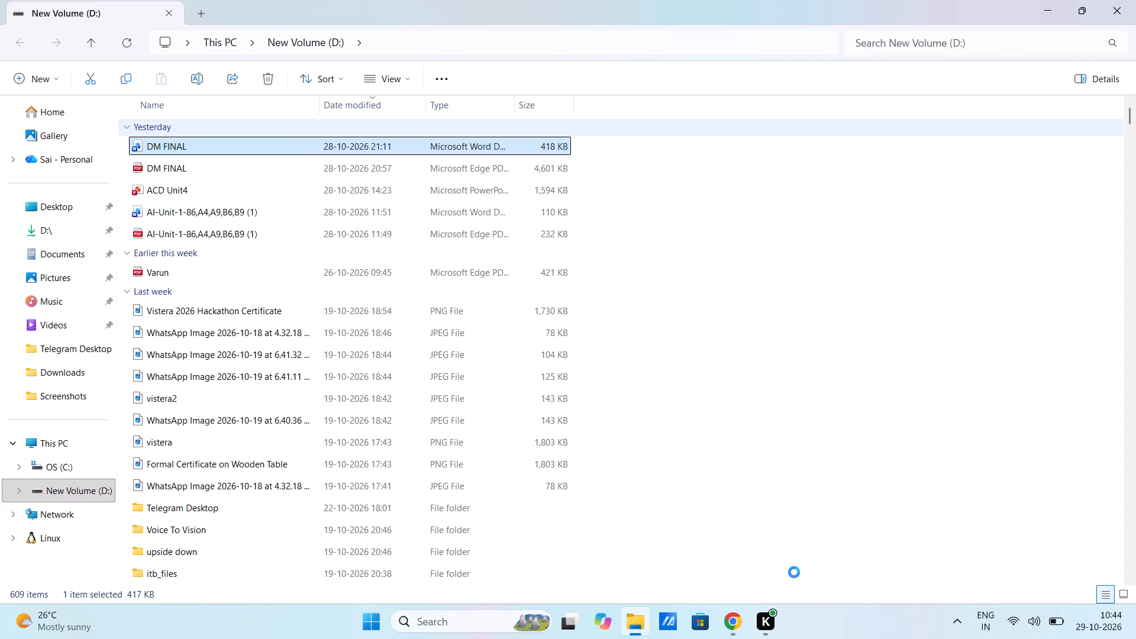
{"action": "key", "text": "Escape"}
{"action": "key", "text": "Escape"}
{"action": "left_click", "coordinate": [1038, 11]}
{"action": "triple_click", "coordinate": [1038, 11]}
{"action": "double_click", "coordinate": [1038, 11]}
{"action": "left_click_drag", "start_coordinate": [1038, 11], "coordinate": [1112, 0]}
{"action": "triple_click", "coordinate": [1040, 1]}
{"action": "double_click", "coordinate": [1040, 1]}
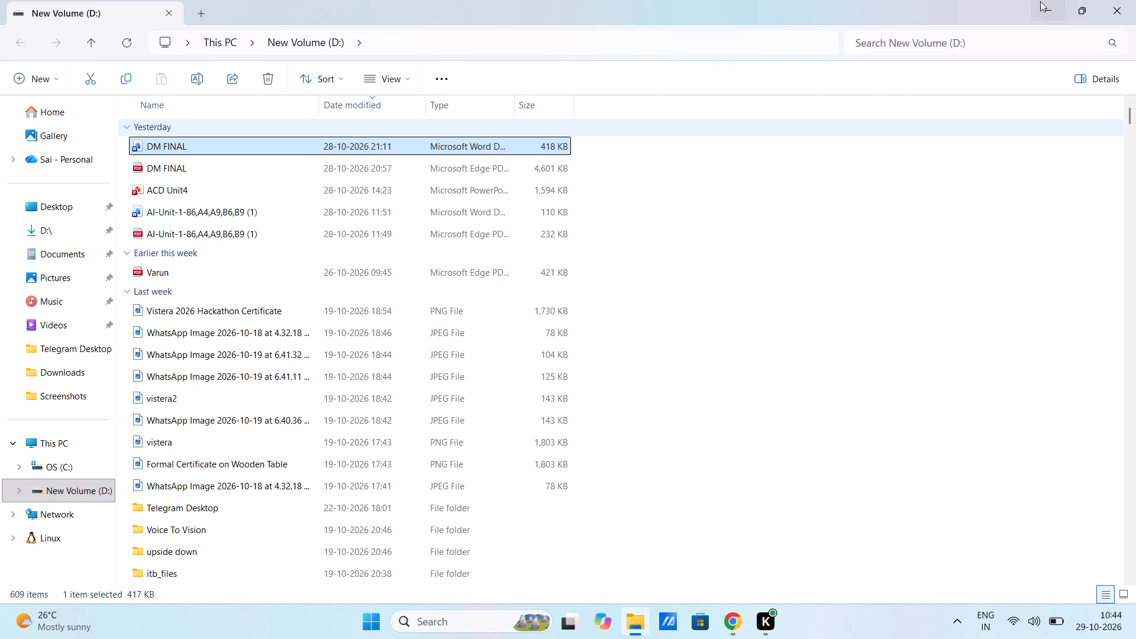
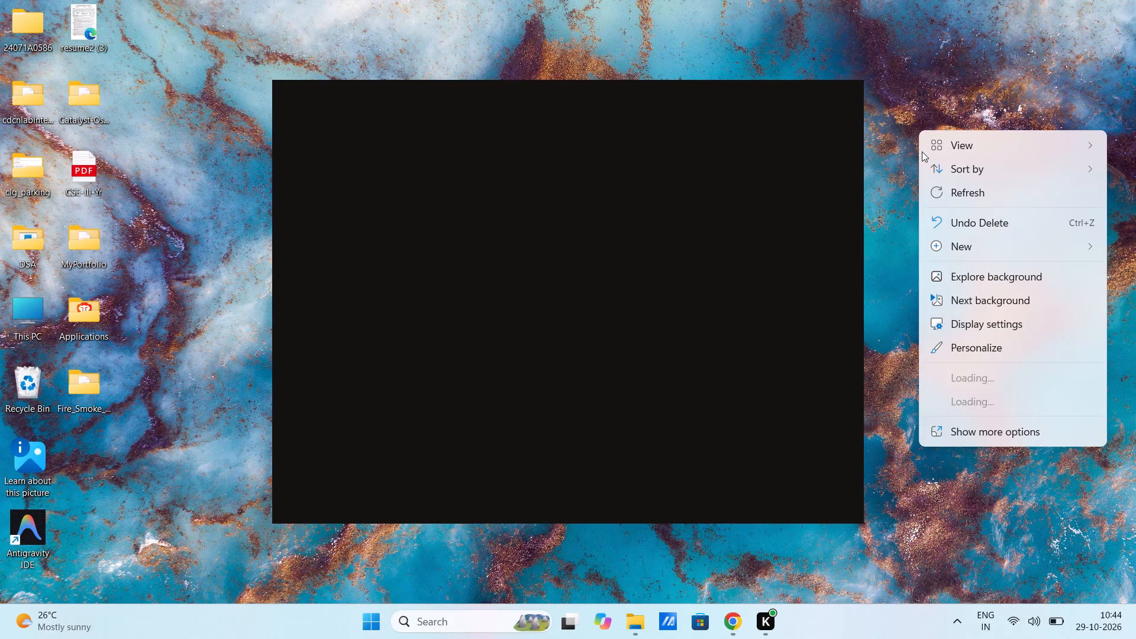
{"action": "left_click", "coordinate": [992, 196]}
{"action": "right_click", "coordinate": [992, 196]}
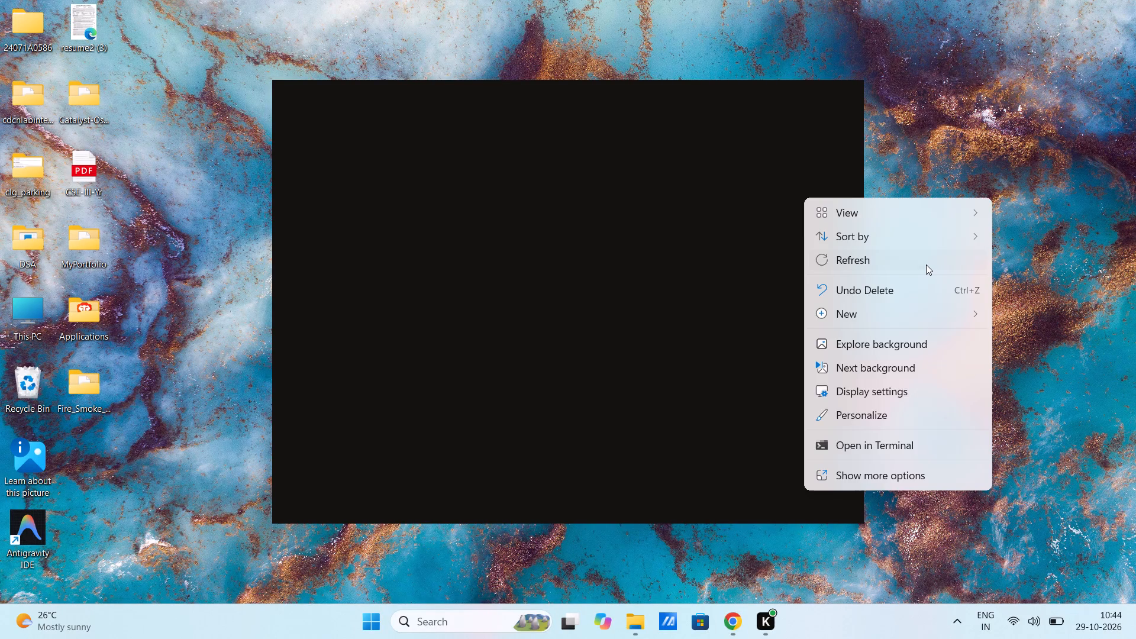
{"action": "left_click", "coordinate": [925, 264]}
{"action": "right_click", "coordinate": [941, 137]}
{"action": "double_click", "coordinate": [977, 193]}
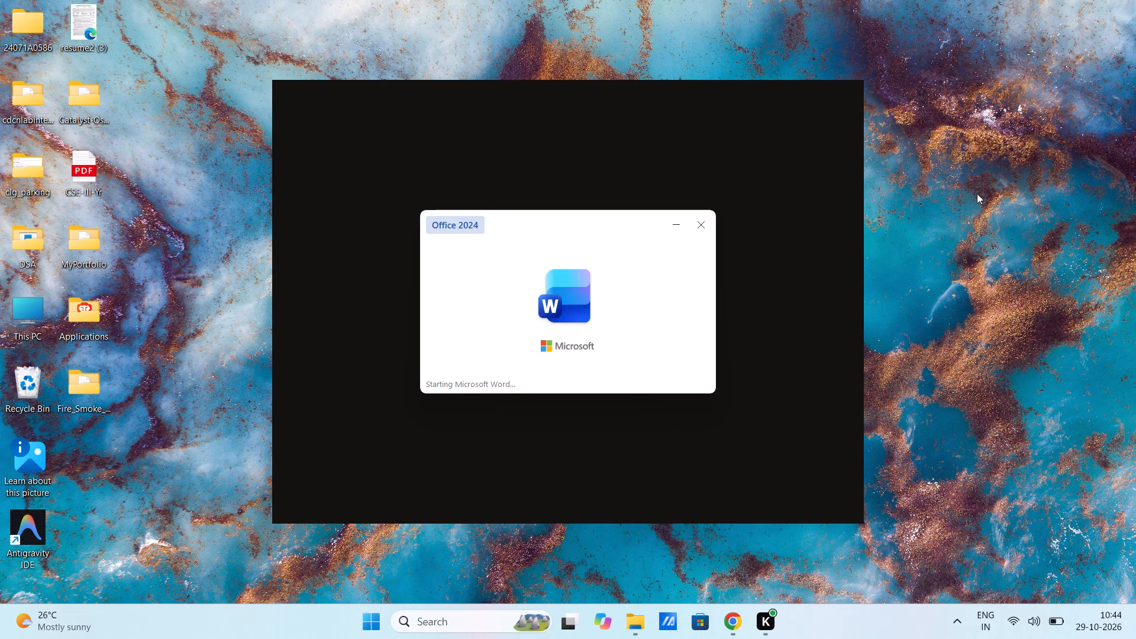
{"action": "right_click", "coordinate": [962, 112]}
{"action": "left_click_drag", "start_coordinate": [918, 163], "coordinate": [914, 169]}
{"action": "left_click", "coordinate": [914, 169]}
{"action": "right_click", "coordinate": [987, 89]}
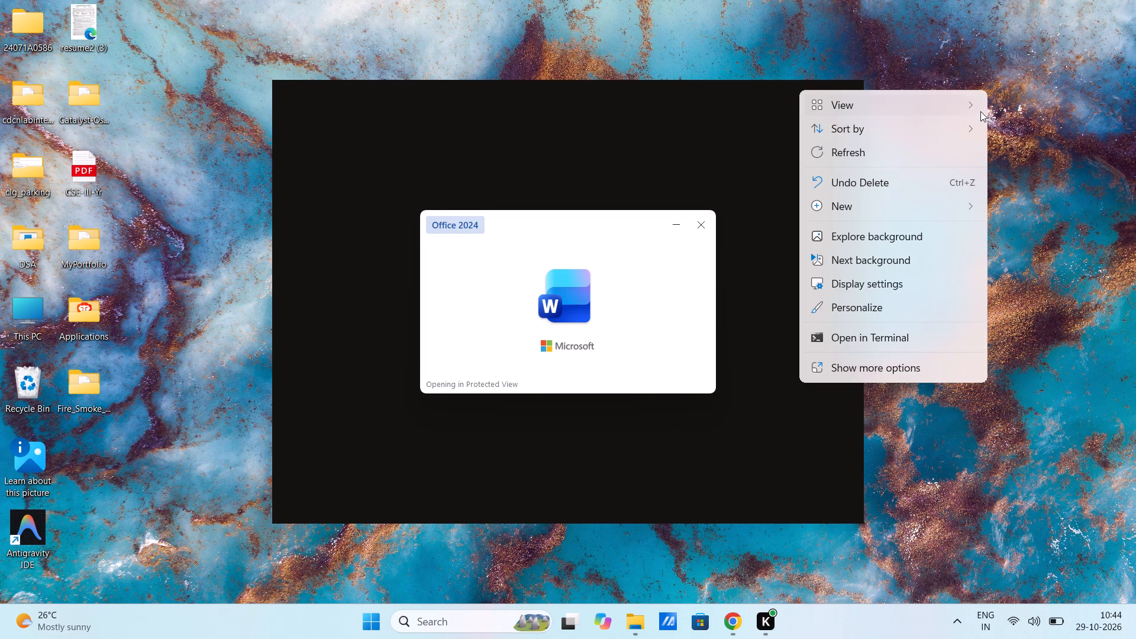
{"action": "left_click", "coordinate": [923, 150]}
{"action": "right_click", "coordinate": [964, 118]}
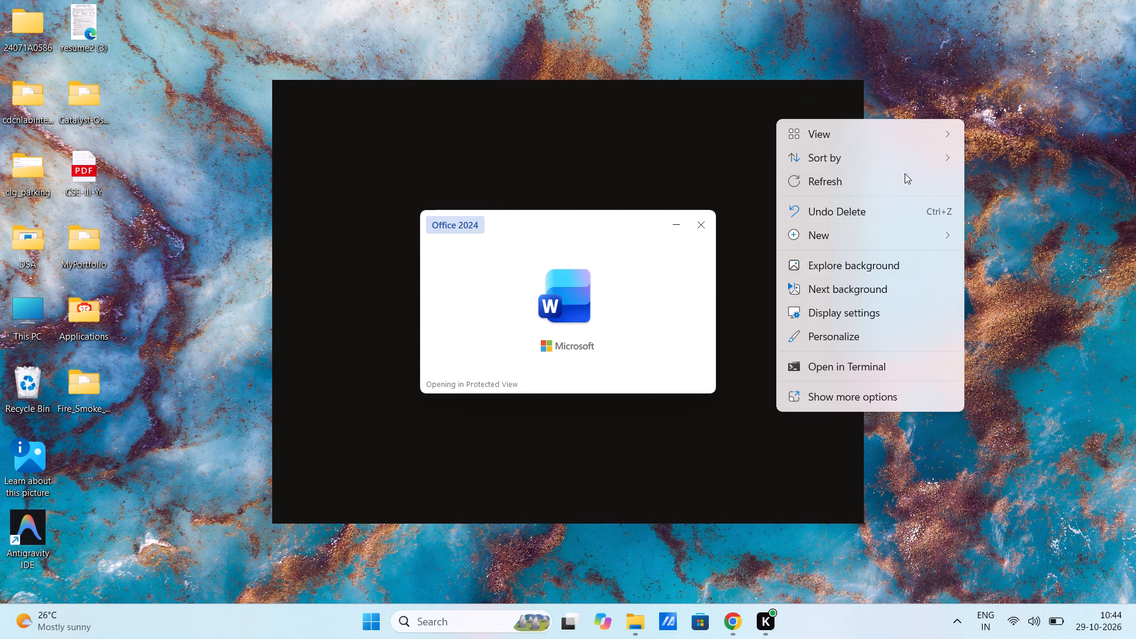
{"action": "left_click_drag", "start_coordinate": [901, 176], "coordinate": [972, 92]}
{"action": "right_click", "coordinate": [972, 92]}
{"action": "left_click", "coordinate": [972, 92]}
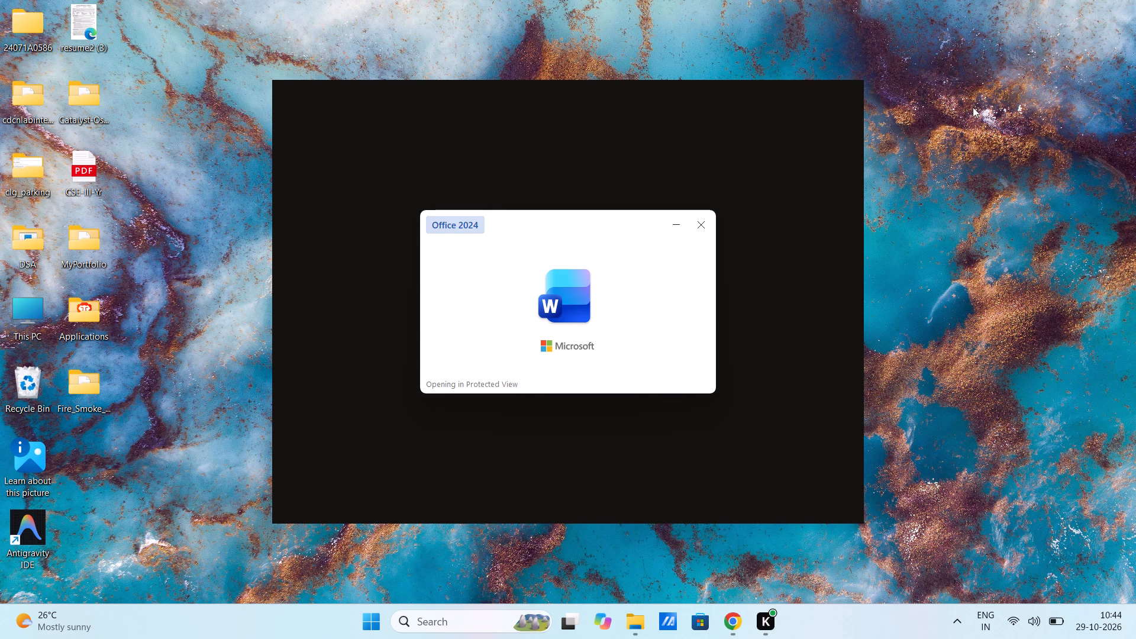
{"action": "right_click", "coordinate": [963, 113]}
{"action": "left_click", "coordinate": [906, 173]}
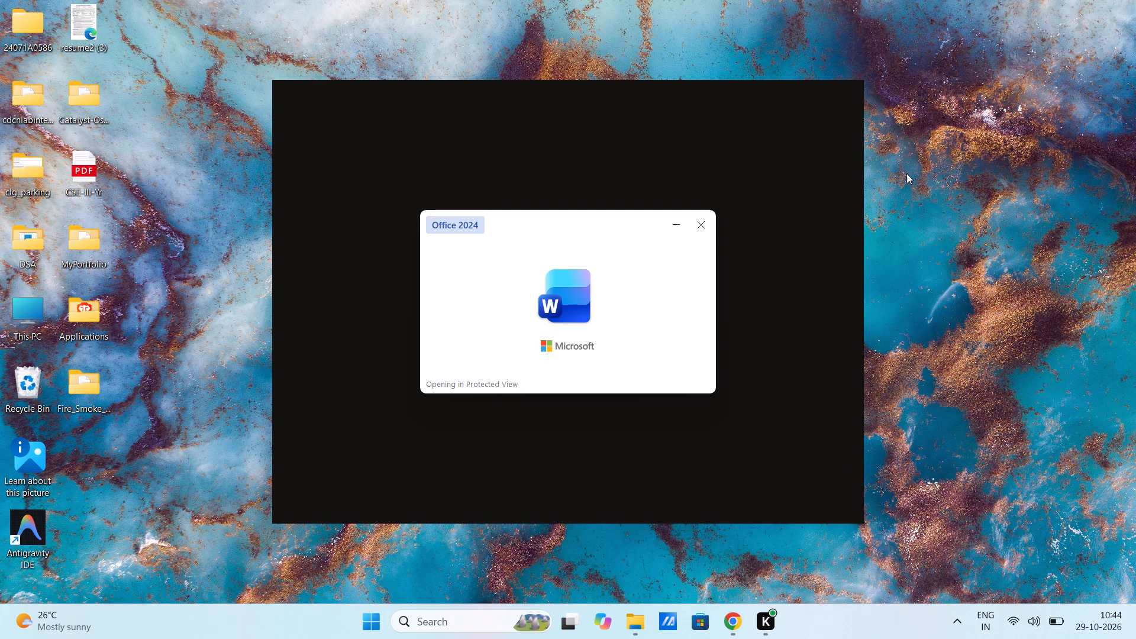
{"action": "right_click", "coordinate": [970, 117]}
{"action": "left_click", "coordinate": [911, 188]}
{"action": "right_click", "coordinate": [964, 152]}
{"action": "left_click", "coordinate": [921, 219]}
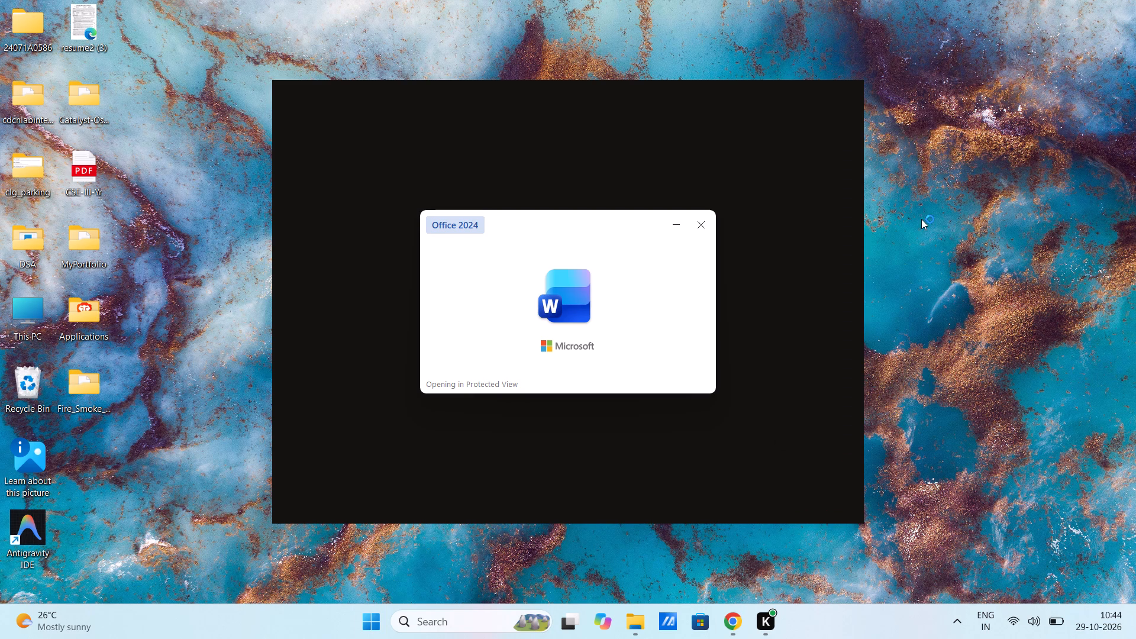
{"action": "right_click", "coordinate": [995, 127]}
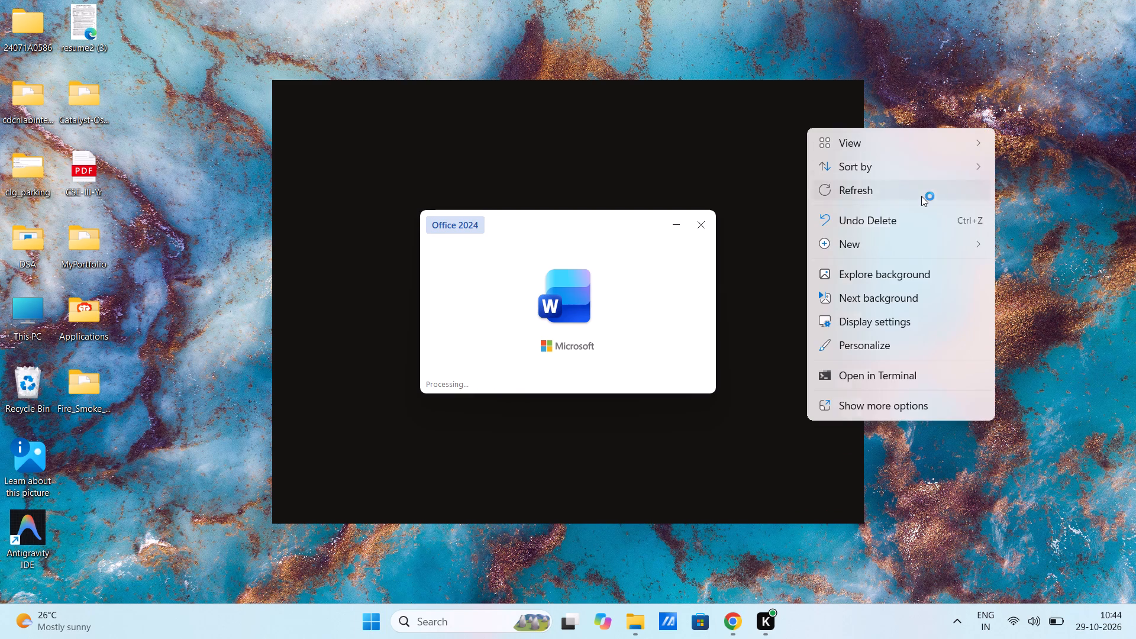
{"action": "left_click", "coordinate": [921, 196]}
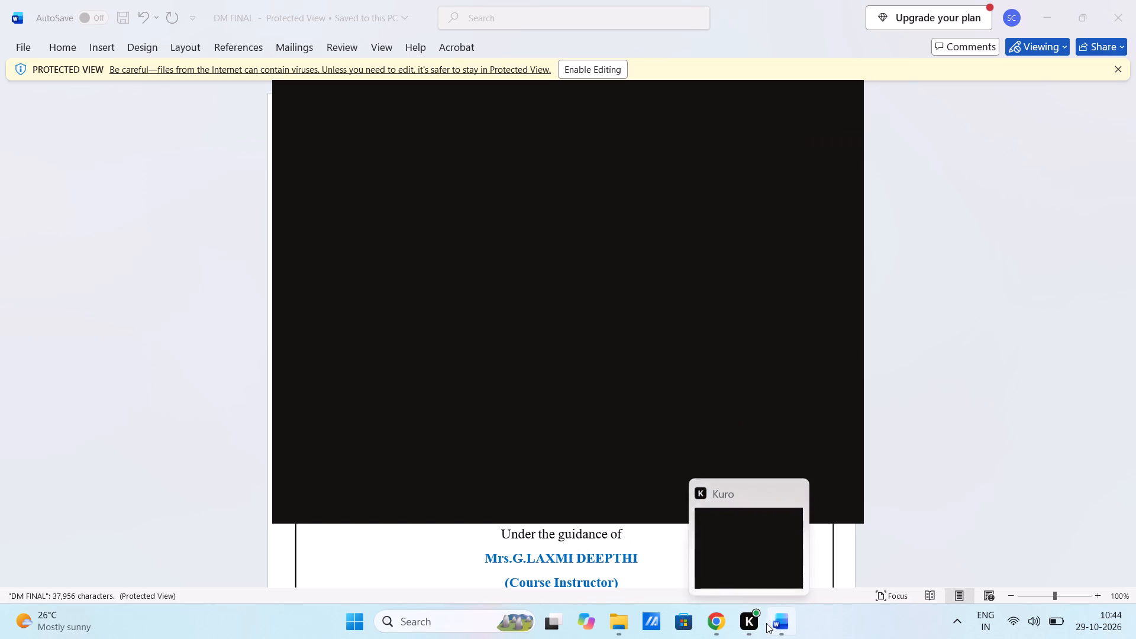
Bring the DM FINAL Word document to the front.
{"action": "left_click", "coordinate": [772, 622]}
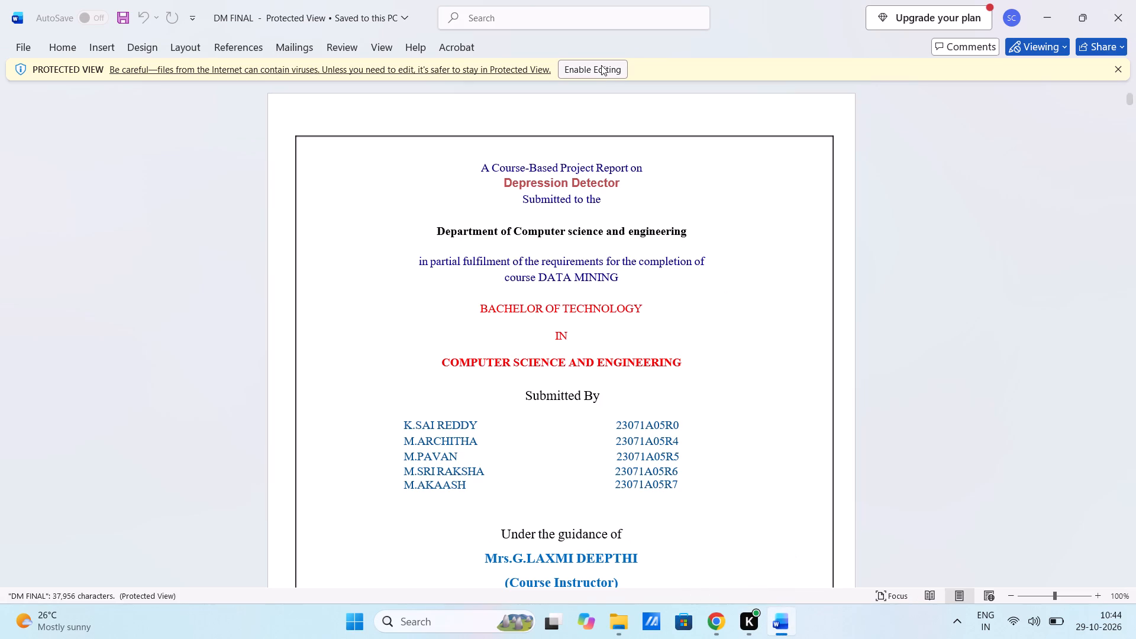
Enable editing in the protected DM FINAL document.
{"action": "left_click", "coordinate": [601, 65]}
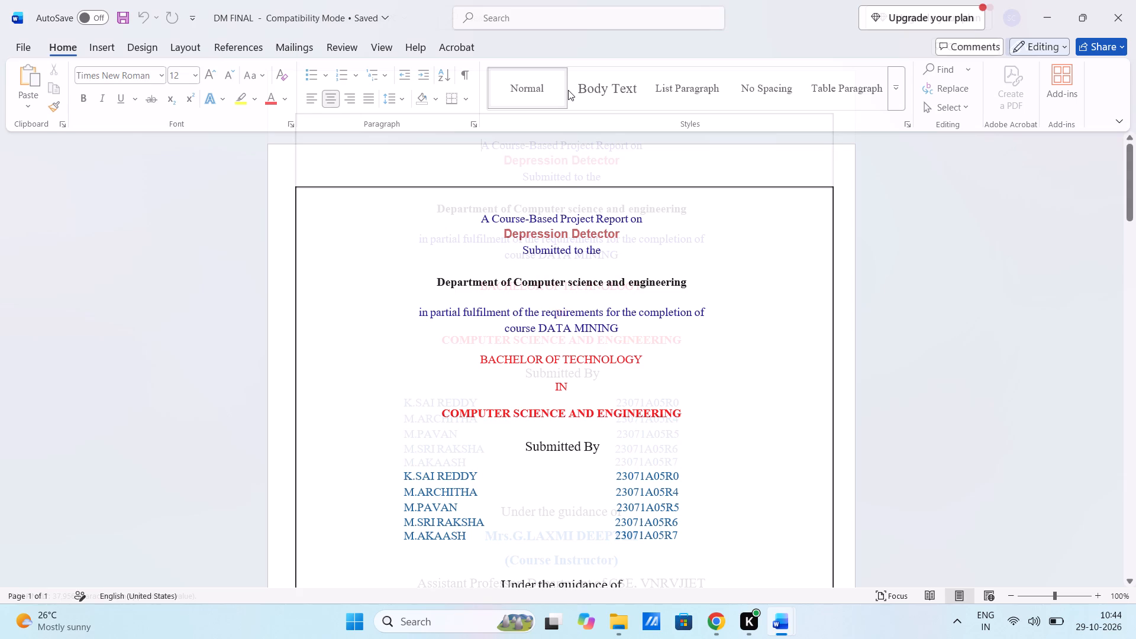
Delete the first student's row, with name and roll number, from the Submitted By list on the cover page.
{"action": "double_click", "coordinate": [572, 231]}
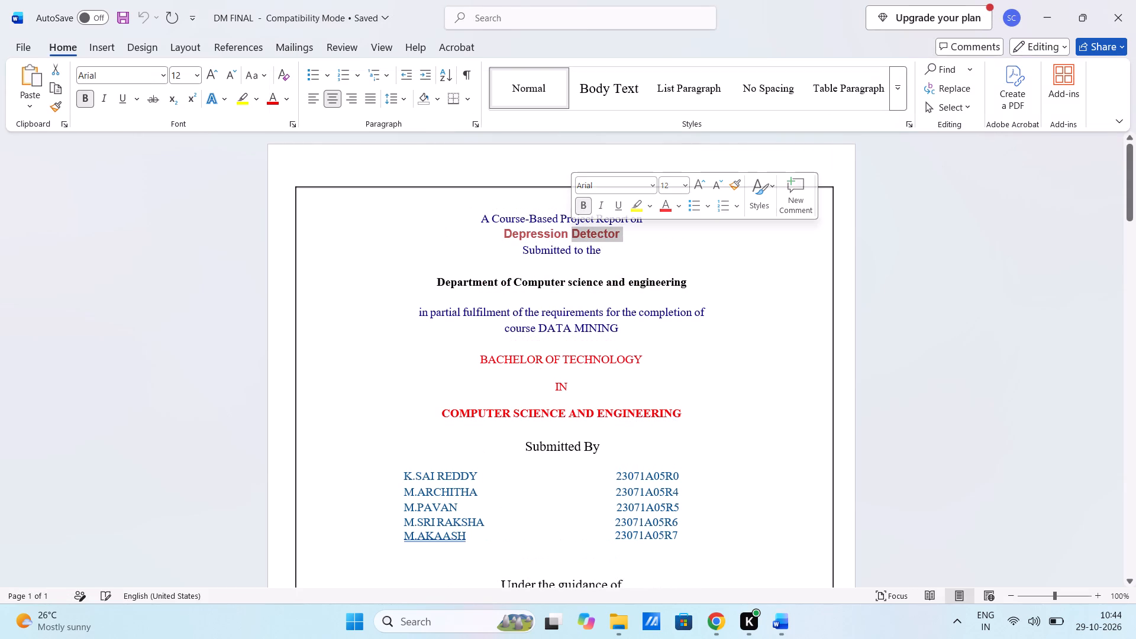
{"action": "triple_click", "coordinate": [450, 476]}
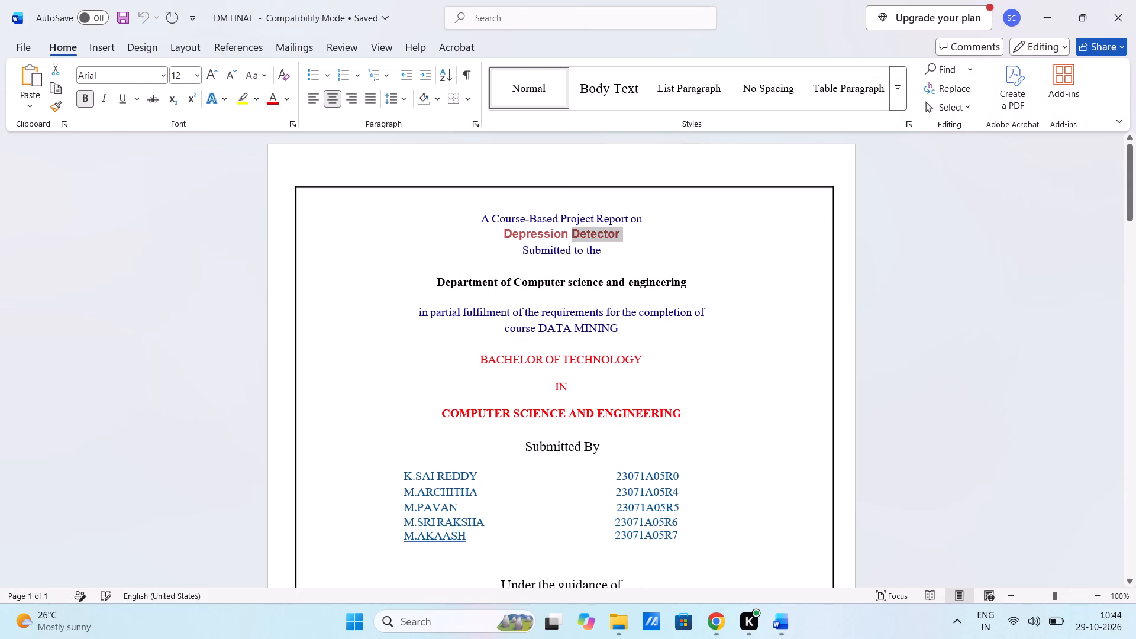
{"action": "key", "text": "BackSpace"}
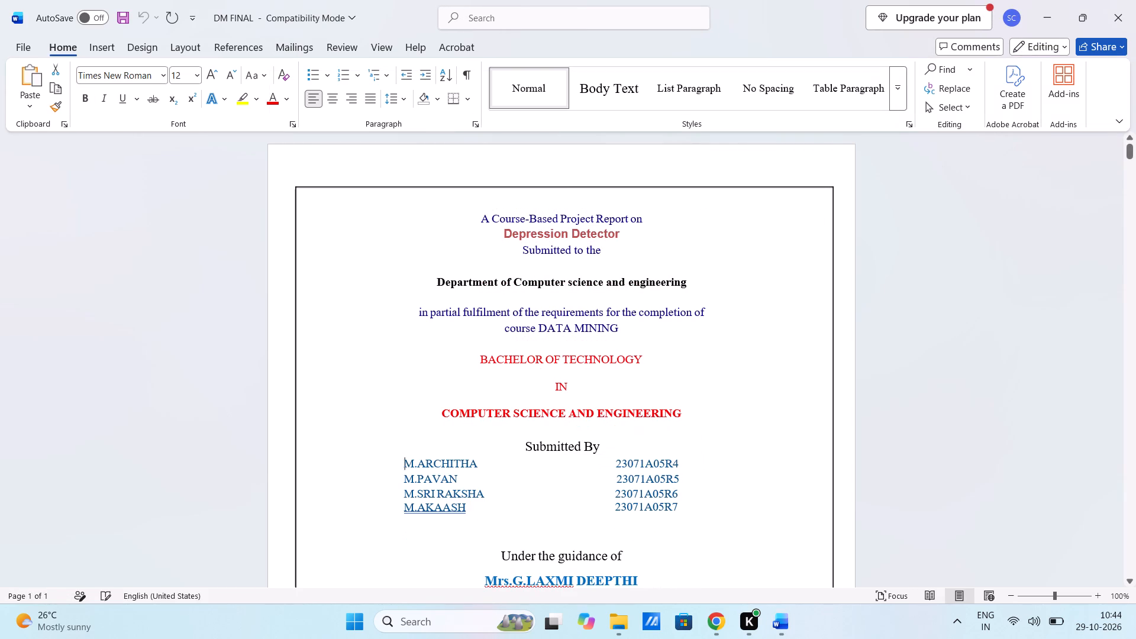
Replace the name in the first remaining row of the Submitted By list with the new student's name.
{"action": "left_click", "coordinate": [411, 462]}
{"action": "key", "text": "BackSpace"}
{"action": "key", "text": "Down"}
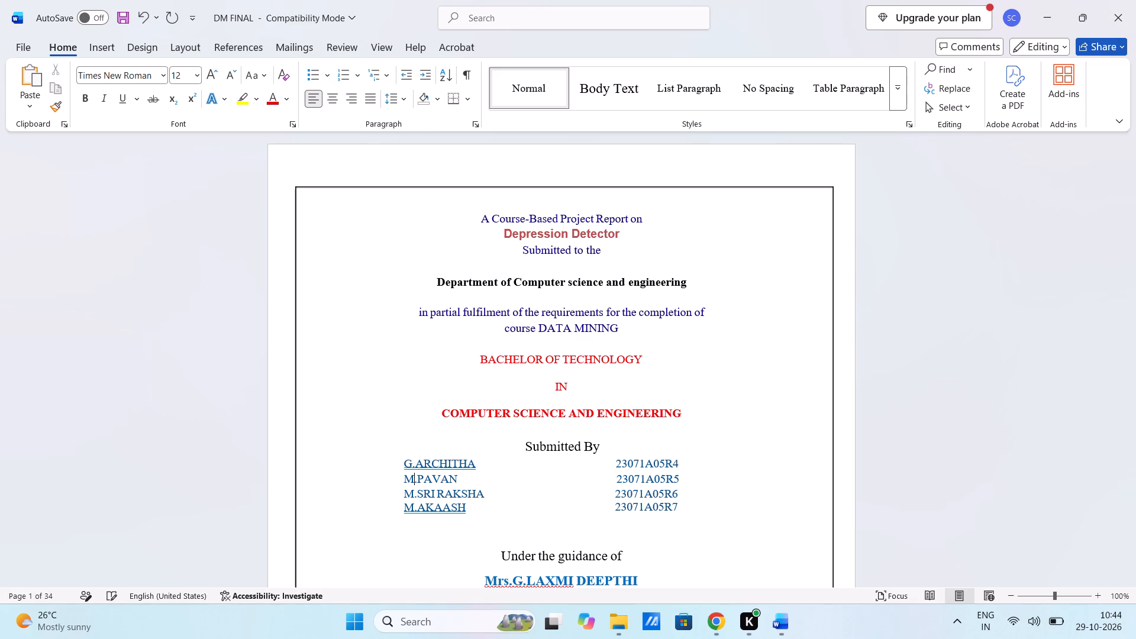
{"action": "key", "text": "Up"}
{"action": "key", "text": "Right"}
{"action": "key", "text": "Left"}
{"action": "key", "text": "Delete"}
{"action": "key", "text": "Delete"}
{"action": "key", "text": "Delete"}
{"action": "key", "text": "Delete"}
{"action": "key", "text": "Delete"}
{"action": "key", "text": "Delete"}
{"action": "key", "text": "Delete"}
{"action": "key", "text": "Delete"}
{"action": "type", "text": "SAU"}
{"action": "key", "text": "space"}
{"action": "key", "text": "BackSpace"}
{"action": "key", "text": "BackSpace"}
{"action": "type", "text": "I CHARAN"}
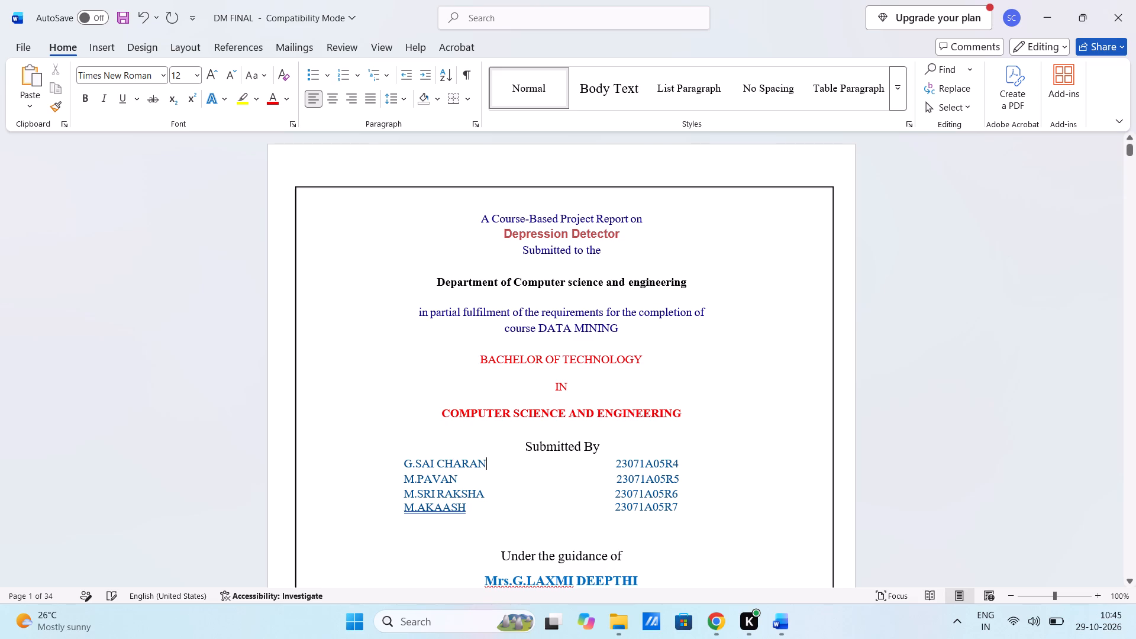
Update the year digit and ending of the first listed student's roll number to match the new student.
{"action": "left_click", "coordinate": [627, 464]}
{"action": "key", "text": "BackSpace"}
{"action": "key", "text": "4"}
{"action": "key", "text": "Right"}
{"action": "key", "text": "Right"}
{"action": "key", "text": "Right"}
{"action": "key", "text": "Right"}
{"action": "key", "text": "Right"}
{"action": "key", "text": "Right"}
{"action": "key", "text": "Right"}
{"action": "key", "text": "BackSpace"}
{"action": "key", "text": "Delete"}
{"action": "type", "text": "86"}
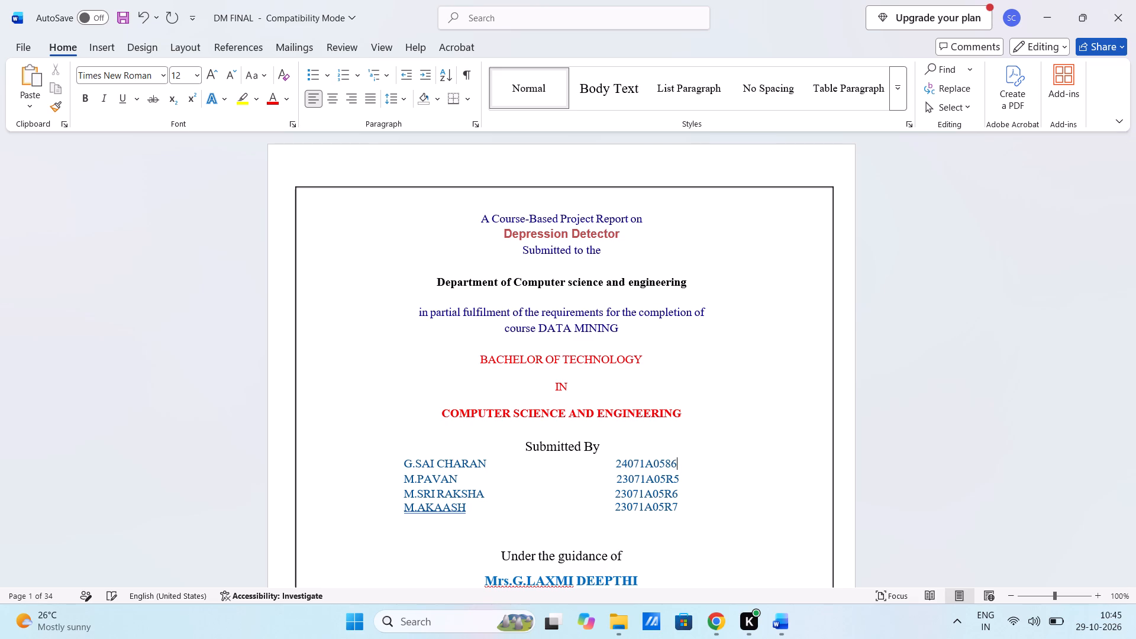
Delete the second student's row from the Submitted By list, keeping the first student's roll number complete by re-entering its ending.
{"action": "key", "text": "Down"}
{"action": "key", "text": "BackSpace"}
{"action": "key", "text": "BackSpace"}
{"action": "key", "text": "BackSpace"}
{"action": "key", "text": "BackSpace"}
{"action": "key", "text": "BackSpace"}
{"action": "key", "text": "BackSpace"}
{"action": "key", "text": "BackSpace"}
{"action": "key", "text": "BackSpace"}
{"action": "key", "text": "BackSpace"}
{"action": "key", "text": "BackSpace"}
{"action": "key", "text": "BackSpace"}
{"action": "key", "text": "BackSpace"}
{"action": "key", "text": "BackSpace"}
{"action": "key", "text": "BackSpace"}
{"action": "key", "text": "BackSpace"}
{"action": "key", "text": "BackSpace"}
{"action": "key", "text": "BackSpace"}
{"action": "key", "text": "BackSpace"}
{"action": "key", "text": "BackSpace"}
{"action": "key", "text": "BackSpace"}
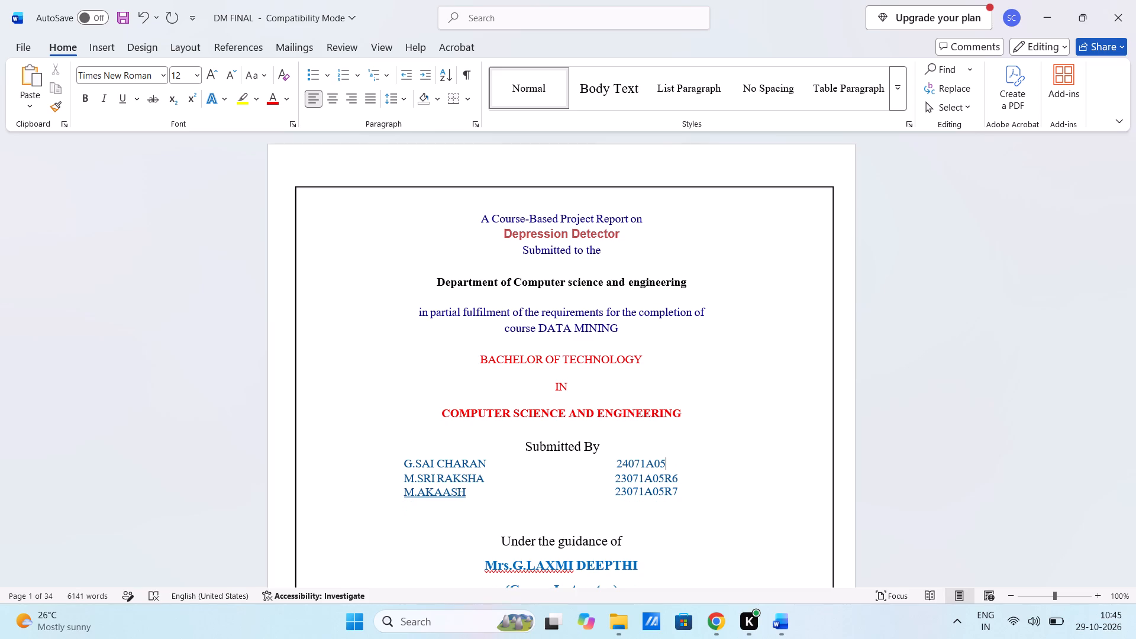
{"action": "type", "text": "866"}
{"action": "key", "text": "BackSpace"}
Update the ending and year digit of the roll number in the second row of the Submitted By list.
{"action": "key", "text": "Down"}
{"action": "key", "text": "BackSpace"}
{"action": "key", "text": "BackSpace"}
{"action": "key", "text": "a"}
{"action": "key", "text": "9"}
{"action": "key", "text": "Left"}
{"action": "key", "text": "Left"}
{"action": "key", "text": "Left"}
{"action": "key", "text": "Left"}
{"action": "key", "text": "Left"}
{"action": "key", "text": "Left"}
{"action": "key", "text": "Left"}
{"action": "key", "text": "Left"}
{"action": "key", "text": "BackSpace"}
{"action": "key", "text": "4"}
Replace the second listed student's name with the new student's name, keeping the existing initial.
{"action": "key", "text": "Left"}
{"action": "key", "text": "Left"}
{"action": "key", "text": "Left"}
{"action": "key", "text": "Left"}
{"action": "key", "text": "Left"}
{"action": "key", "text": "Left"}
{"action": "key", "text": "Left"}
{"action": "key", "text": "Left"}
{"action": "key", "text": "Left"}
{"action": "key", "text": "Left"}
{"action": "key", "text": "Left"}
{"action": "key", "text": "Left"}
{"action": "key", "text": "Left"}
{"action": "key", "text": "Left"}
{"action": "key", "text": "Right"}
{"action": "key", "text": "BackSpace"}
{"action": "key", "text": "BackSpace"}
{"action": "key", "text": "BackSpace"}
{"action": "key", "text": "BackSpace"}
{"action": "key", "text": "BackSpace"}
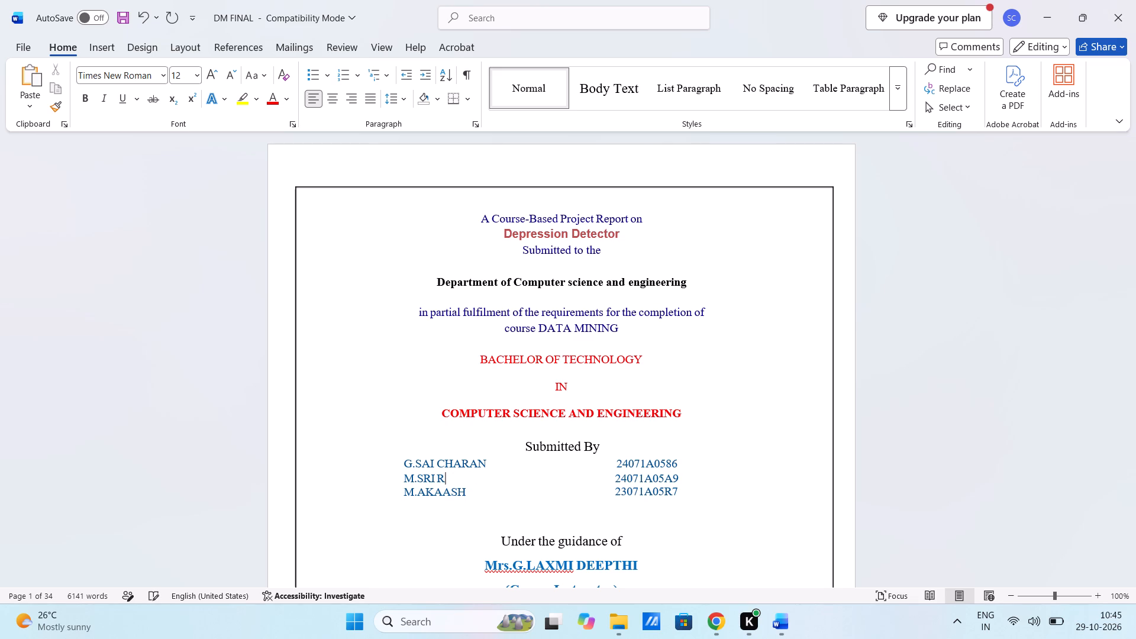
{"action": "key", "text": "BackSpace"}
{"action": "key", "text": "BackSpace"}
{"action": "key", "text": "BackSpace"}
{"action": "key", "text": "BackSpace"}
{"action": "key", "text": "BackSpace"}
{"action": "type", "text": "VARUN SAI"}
Replace the third listed student's name in the Submitted By list with a new name starting with the initial P.
{"action": "left_click", "coordinate": [464, 495]}
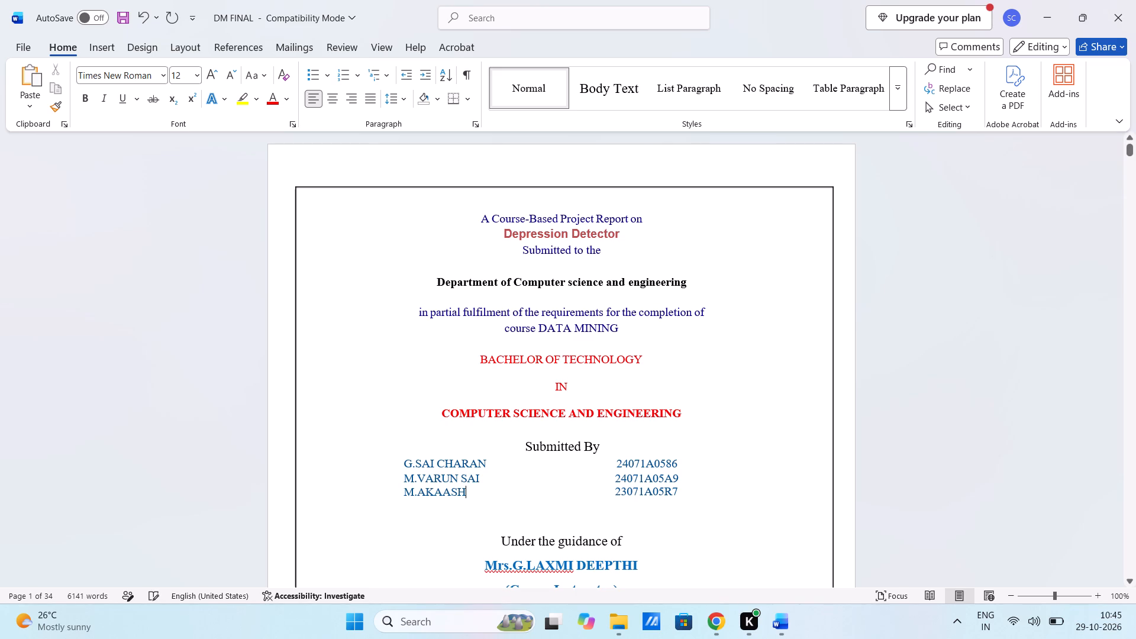
{"action": "key", "text": "BackSpace"}
{"action": "key", "text": "BackSpace"}
{"action": "key", "text": "BackSpace"}
{"action": "key", "text": "BackSpace"}
{"action": "key", "text": "BackSpace"}
{"action": "key", "text": "BackSpace"}
{"action": "key", "text": "BackSpace"}
{"action": "key", "text": "BackSpace"}
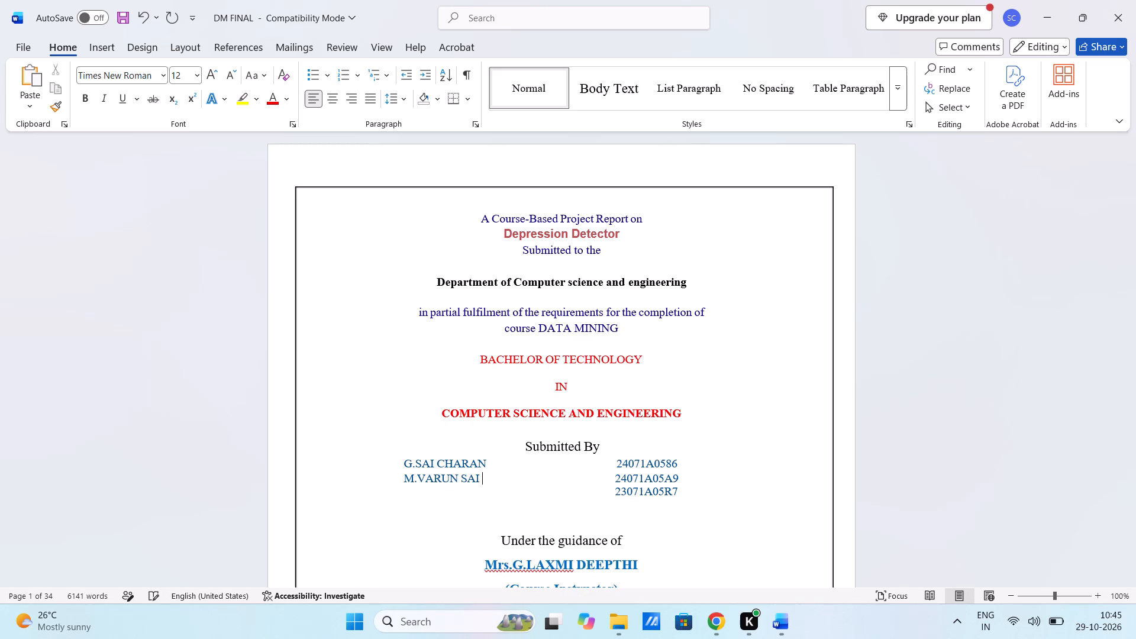
{"action": "key", "text": "Return"}
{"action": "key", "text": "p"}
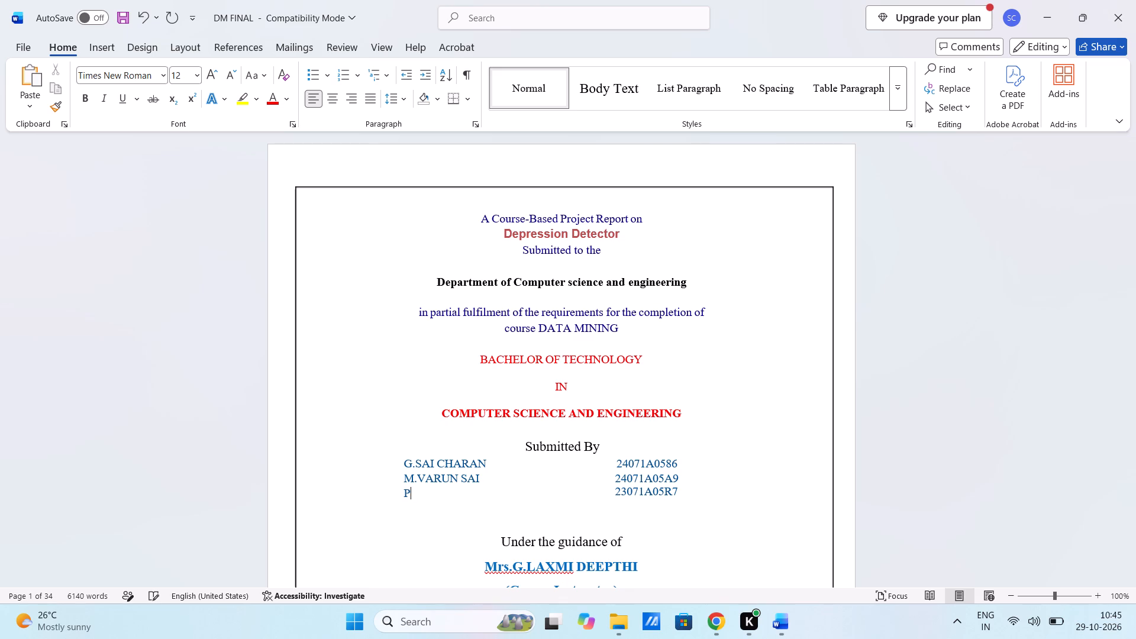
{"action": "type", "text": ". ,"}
Enter the third student's initial and name in capitals in the cover page's Submitted By list, without a space after the initial.
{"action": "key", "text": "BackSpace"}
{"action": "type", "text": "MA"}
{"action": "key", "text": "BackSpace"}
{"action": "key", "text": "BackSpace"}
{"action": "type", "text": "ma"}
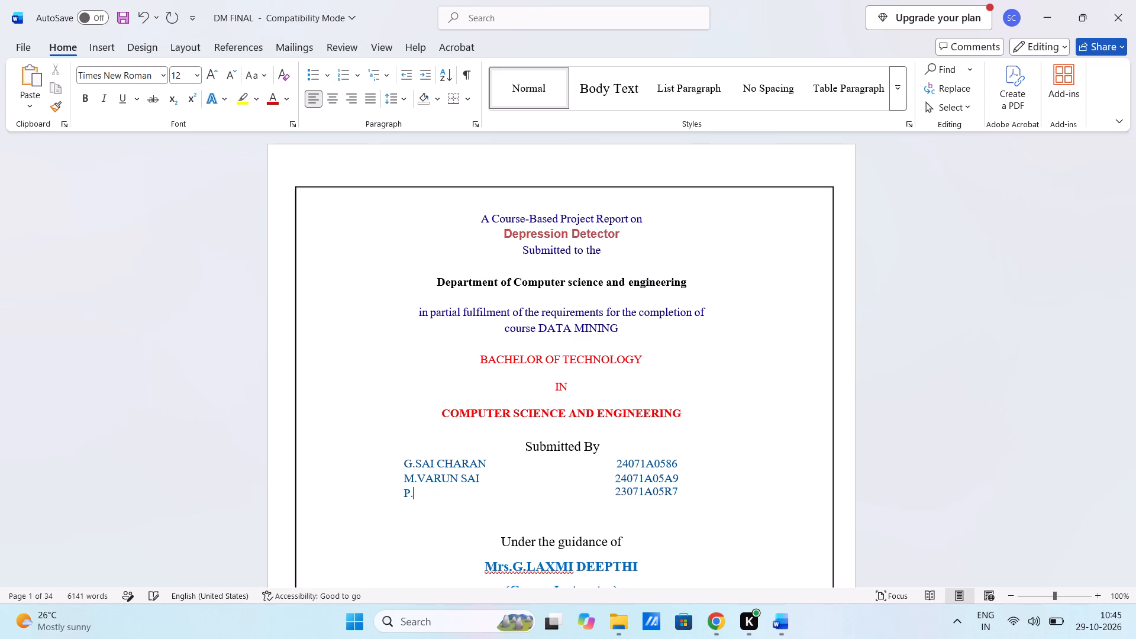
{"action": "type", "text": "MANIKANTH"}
Correct the year digit and the last two characters of the third student's roll number on the cover page.
{"action": "left_click", "coordinate": [624, 492]}
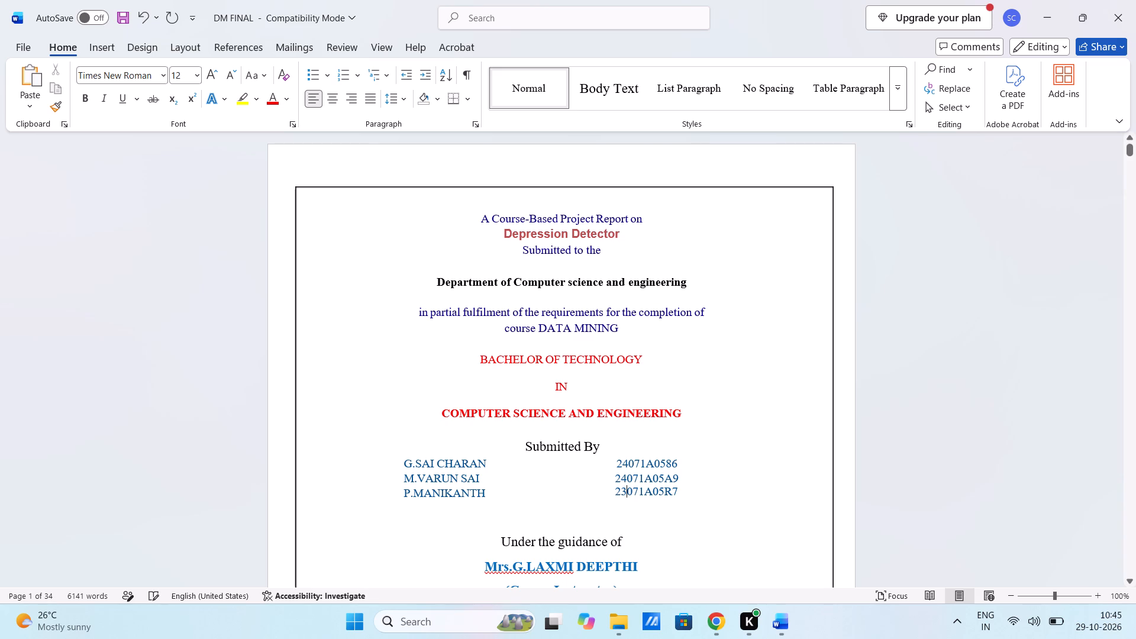
{"action": "key", "text": "BackSpace"}
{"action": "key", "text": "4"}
{"action": "key", "text": "Right"}
{"action": "key", "text": "Right"}
{"action": "key", "text": "Right"}
{"action": "key", "text": "Right"}
{"action": "key", "text": "Right"}
{"action": "key", "text": "Right"}
{"action": "key", "text": "Right"}
{"action": "key", "text": "BackSpace"}
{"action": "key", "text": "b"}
{"action": "key", "text": "Right"}
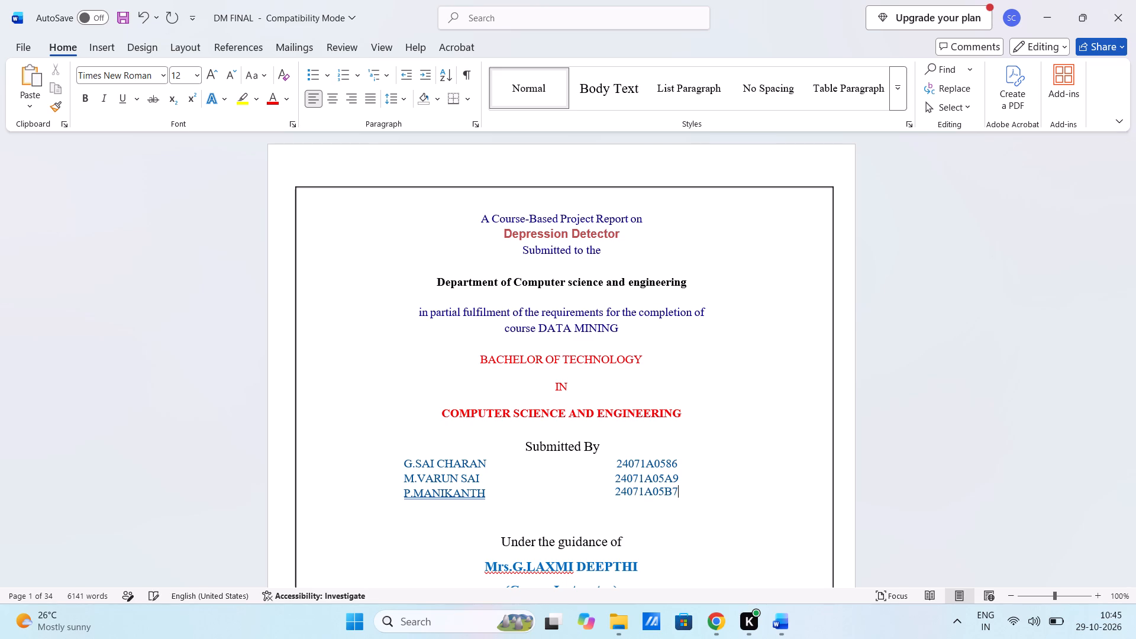
{"action": "key", "text": "BackSpace"}
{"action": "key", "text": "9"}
Dismiss the proofing mark on the third student's name.
{"action": "left_click", "coordinate": [426, 495]}
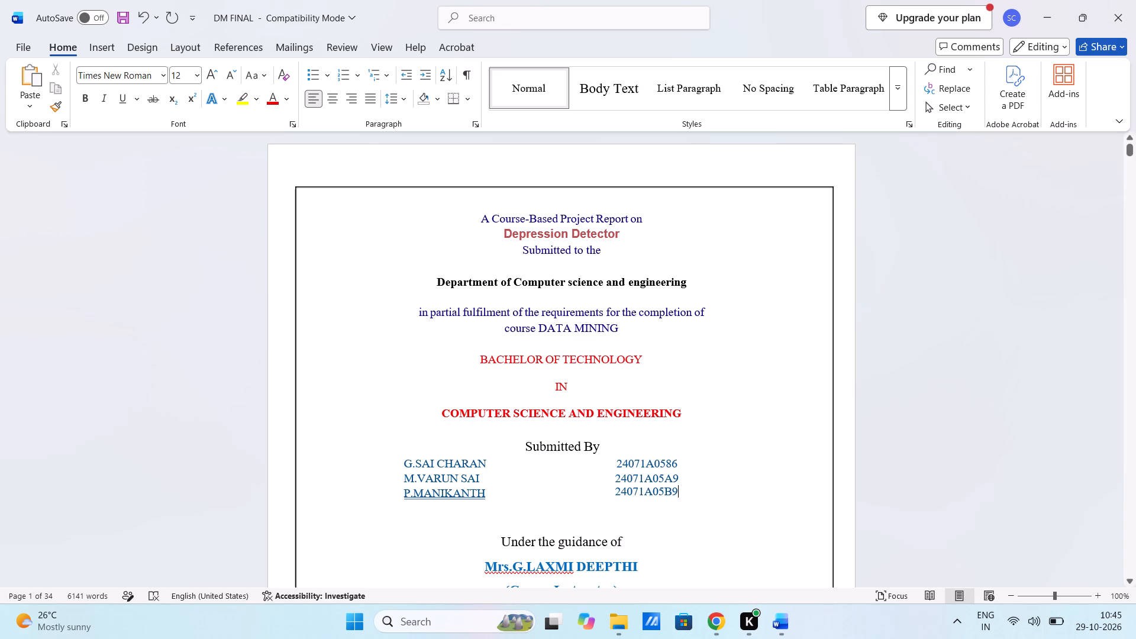
{"action": "right_click", "coordinate": [426, 495]}
{"action": "left_click", "coordinate": [406, 246]}
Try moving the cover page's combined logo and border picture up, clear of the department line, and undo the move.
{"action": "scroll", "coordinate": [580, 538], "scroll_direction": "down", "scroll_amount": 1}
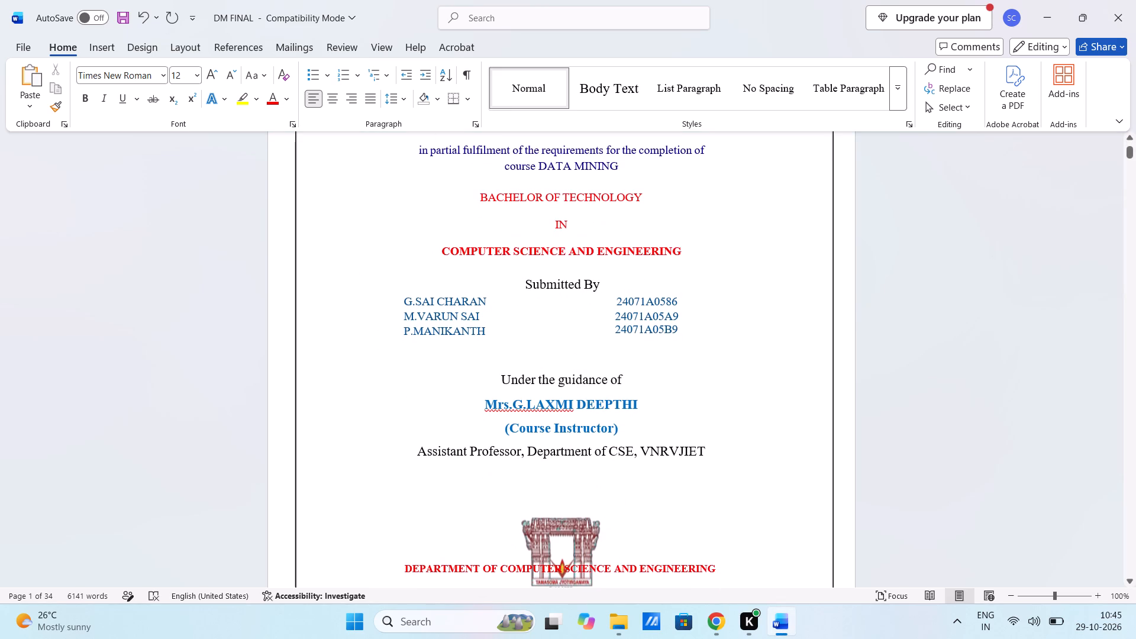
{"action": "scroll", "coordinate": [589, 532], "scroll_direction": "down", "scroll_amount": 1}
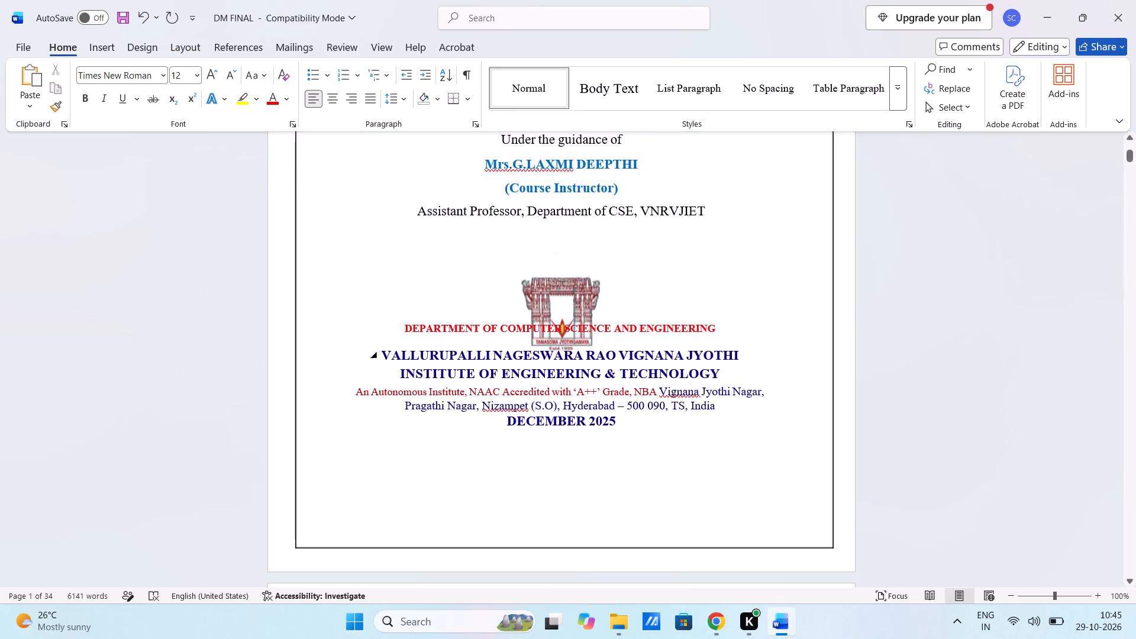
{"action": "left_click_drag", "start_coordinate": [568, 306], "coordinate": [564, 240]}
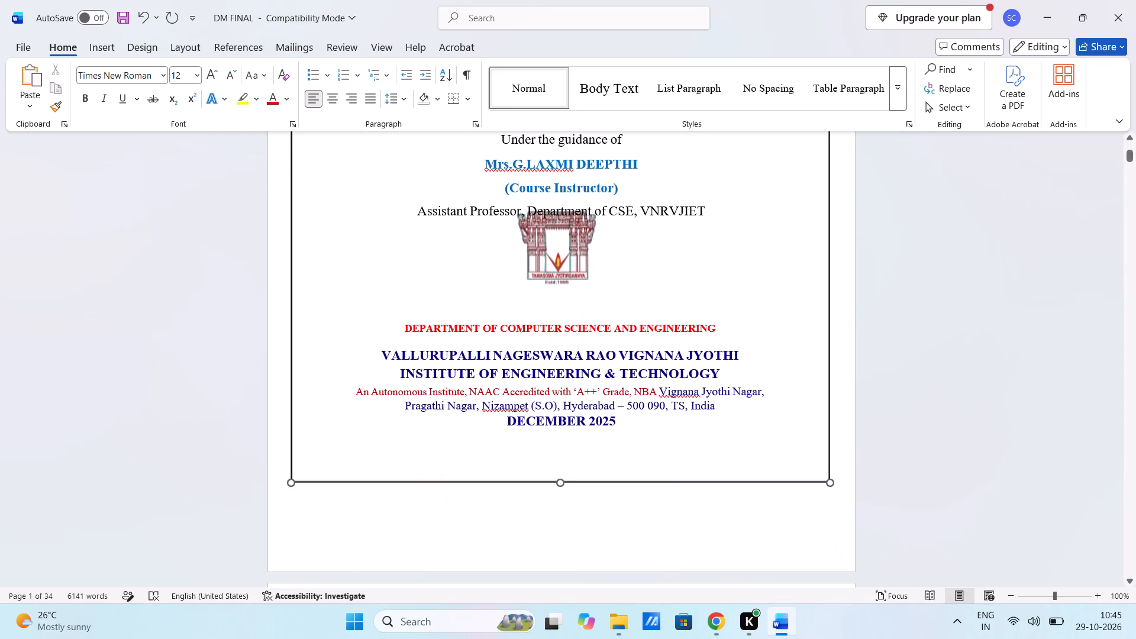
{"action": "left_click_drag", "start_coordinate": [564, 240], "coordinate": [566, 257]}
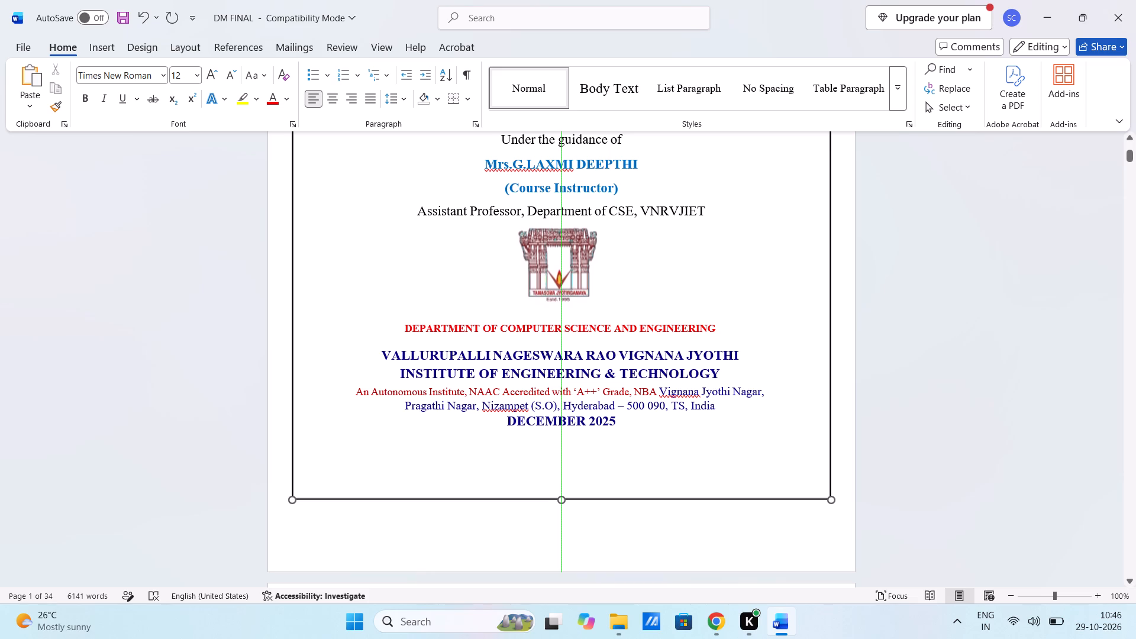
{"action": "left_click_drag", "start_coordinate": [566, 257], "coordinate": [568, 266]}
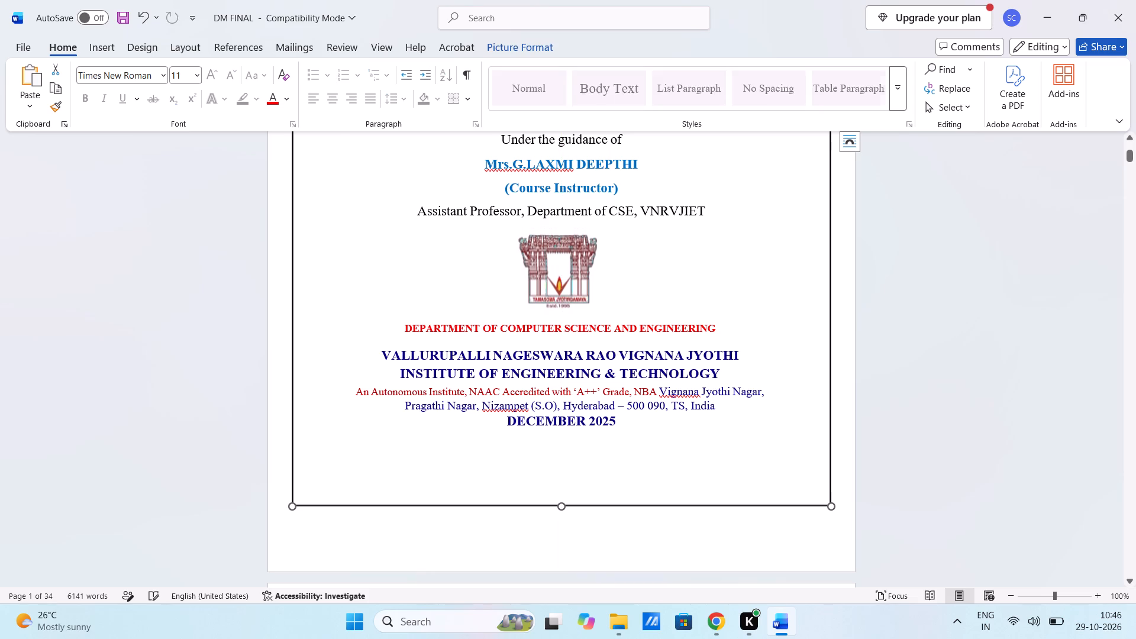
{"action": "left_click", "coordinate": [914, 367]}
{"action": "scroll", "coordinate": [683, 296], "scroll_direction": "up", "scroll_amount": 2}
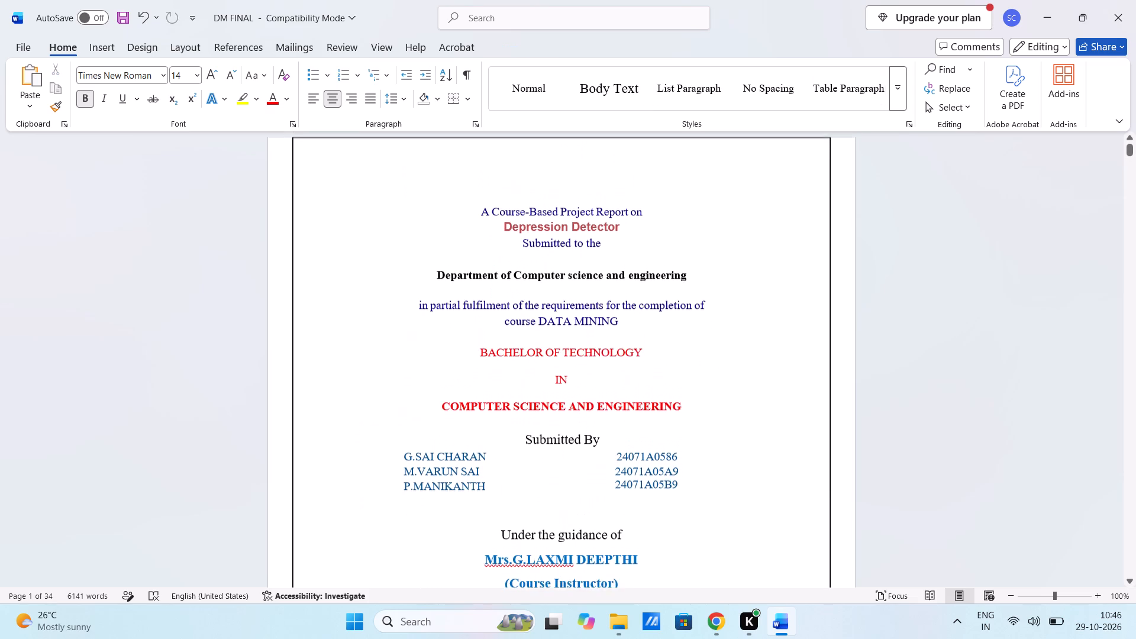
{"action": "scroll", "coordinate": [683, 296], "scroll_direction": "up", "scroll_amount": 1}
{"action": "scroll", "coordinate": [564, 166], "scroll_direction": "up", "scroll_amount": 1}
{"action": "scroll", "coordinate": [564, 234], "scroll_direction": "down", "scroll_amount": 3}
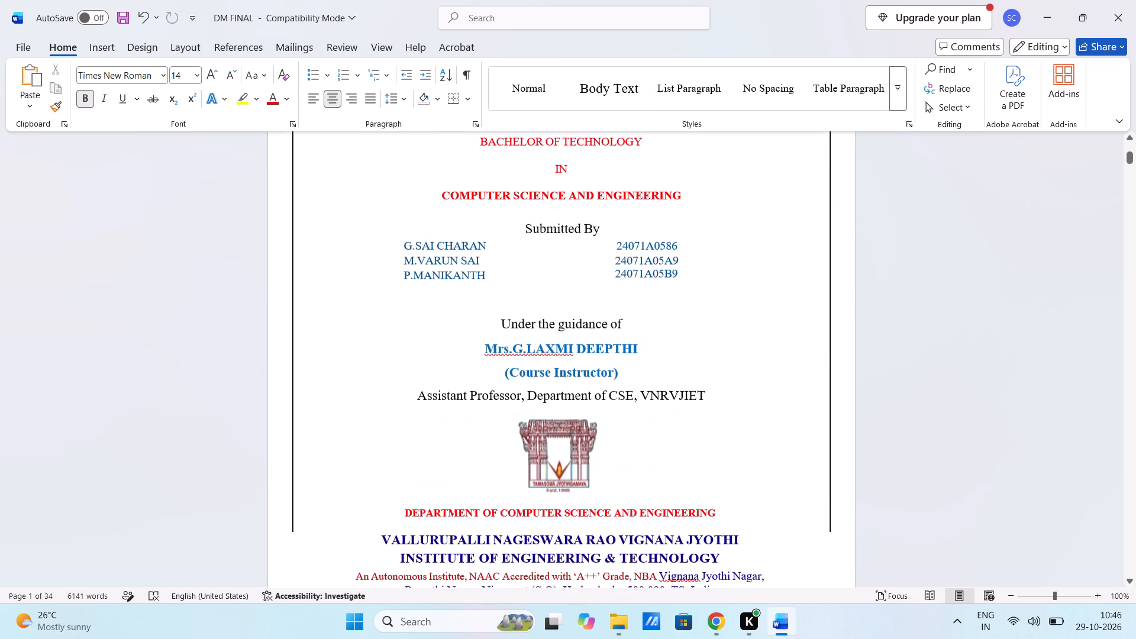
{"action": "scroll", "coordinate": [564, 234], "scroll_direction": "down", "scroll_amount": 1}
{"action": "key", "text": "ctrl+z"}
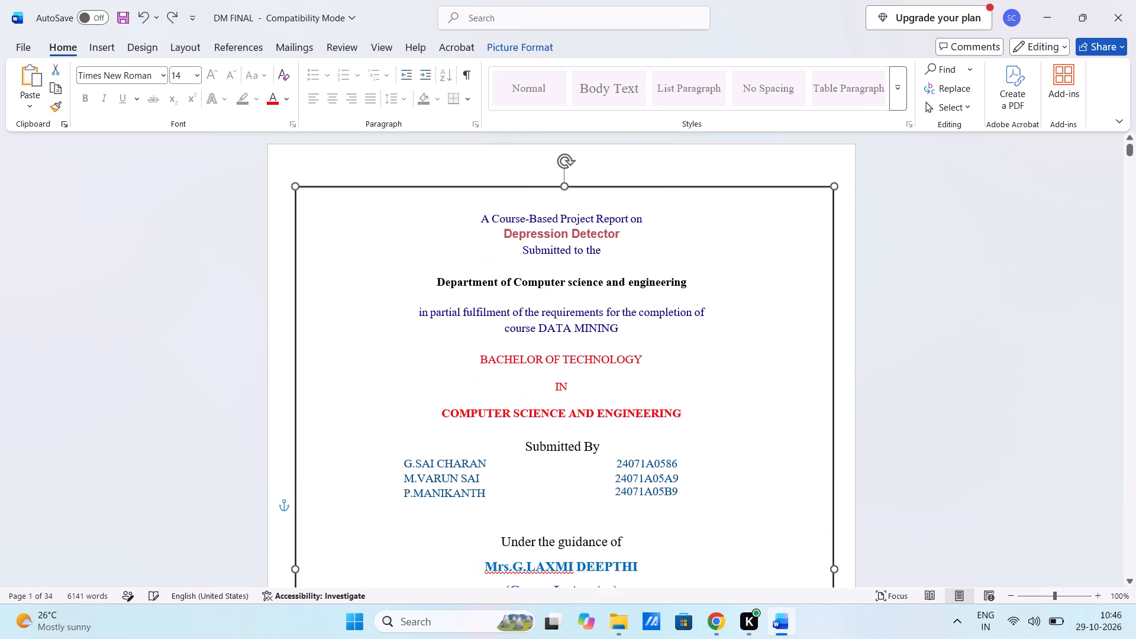
Move the cover page's combined logo and border picture up slightly so the logo sits just above the department line.
{"action": "scroll", "coordinate": [612, 499], "scroll_direction": "down", "scroll_amount": 3}
{"action": "left_click", "coordinate": [566, 221]}
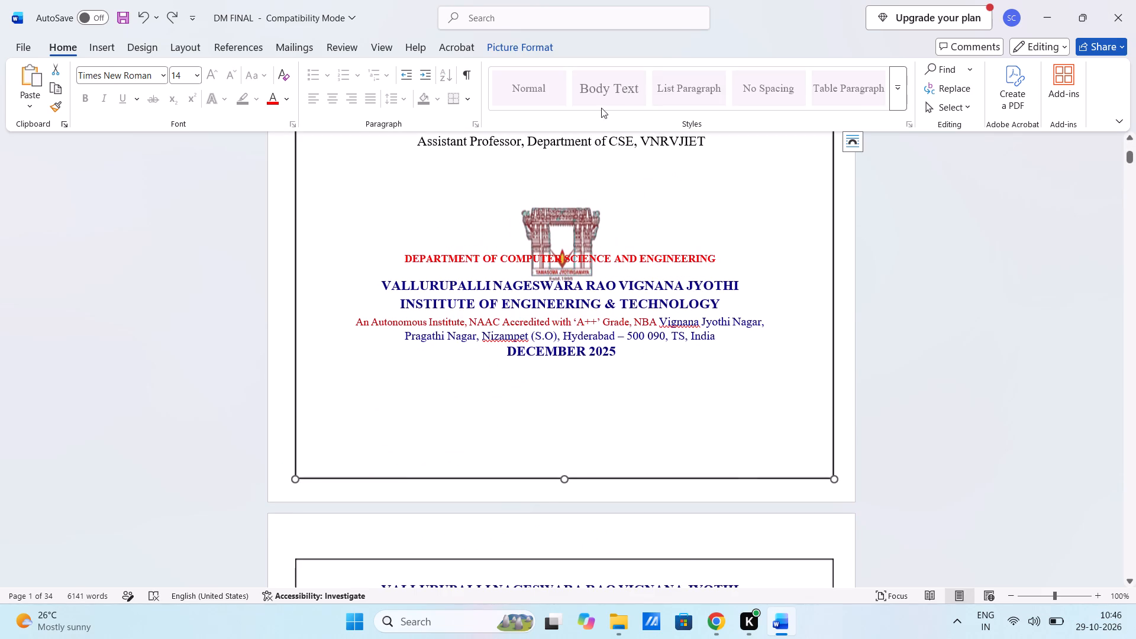
{"action": "scroll", "coordinate": [582, 176], "scroll_direction": "up", "scroll_amount": 1}
{"action": "left_click_drag", "start_coordinate": [548, 351], "coordinate": [548, 324]}
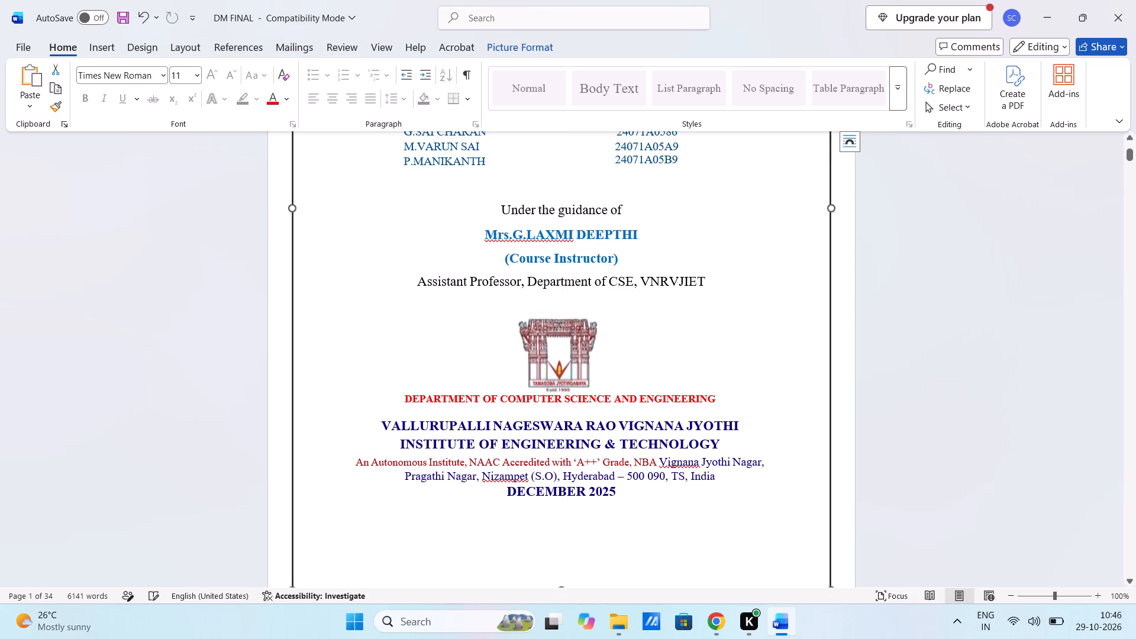
{"action": "left_click", "coordinate": [963, 376]}
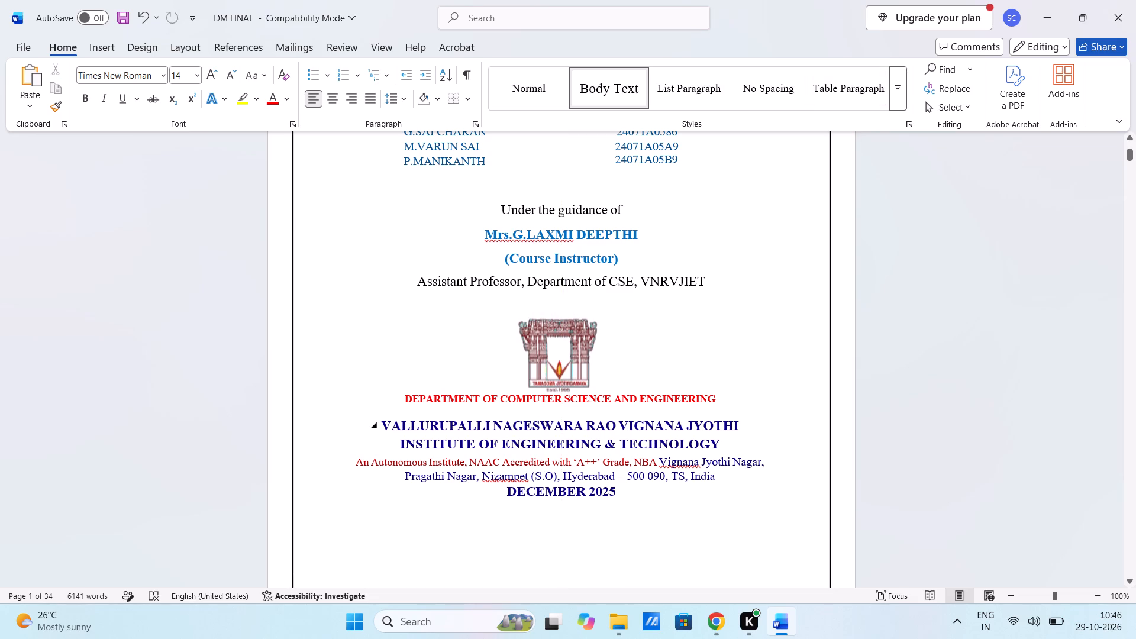
Insert two blank lines before "DEPARTMENT OF COMPUTER SCIENCE AND ENGINEERING" on the cover page.
{"action": "left_click", "coordinate": [399, 398]}
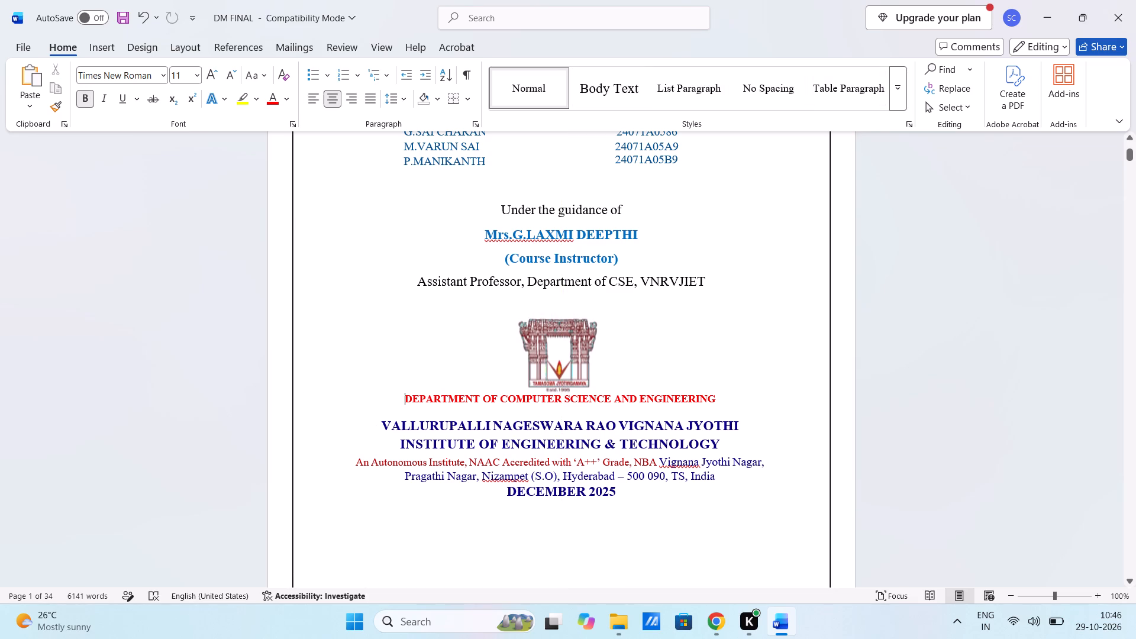
{"action": "key", "text": "Return"}
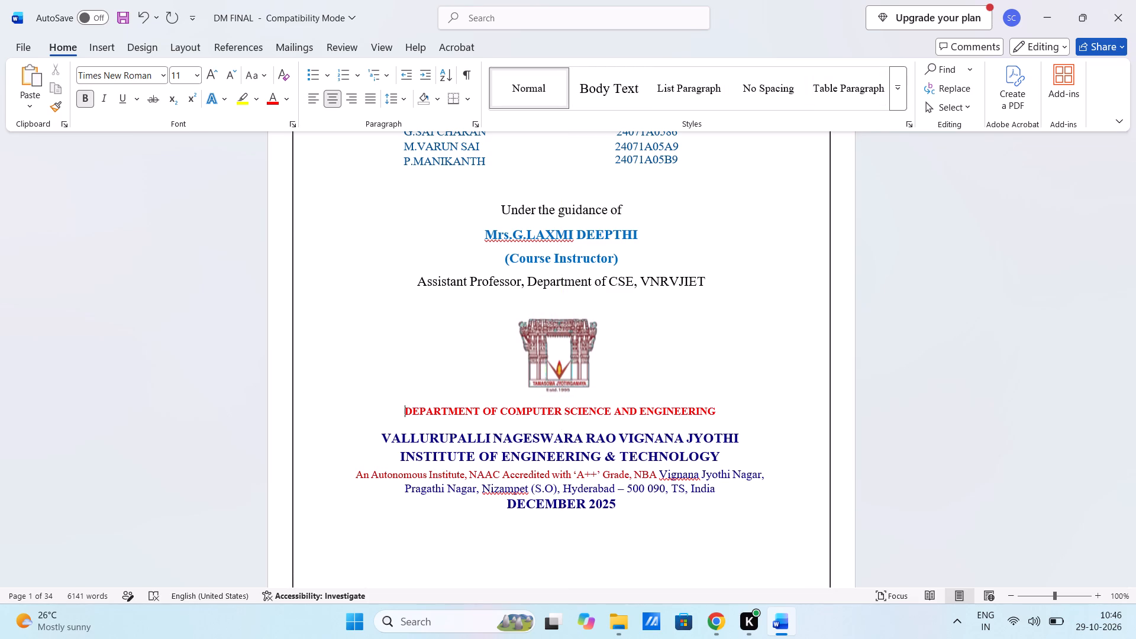
{"action": "key", "text": "Return"}
Delete the "DECEMBER 2025" date line at the bottom of the cover page.
{"action": "scroll", "coordinate": [399, 398], "scroll_direction": "down", "scroll_amount": 2}
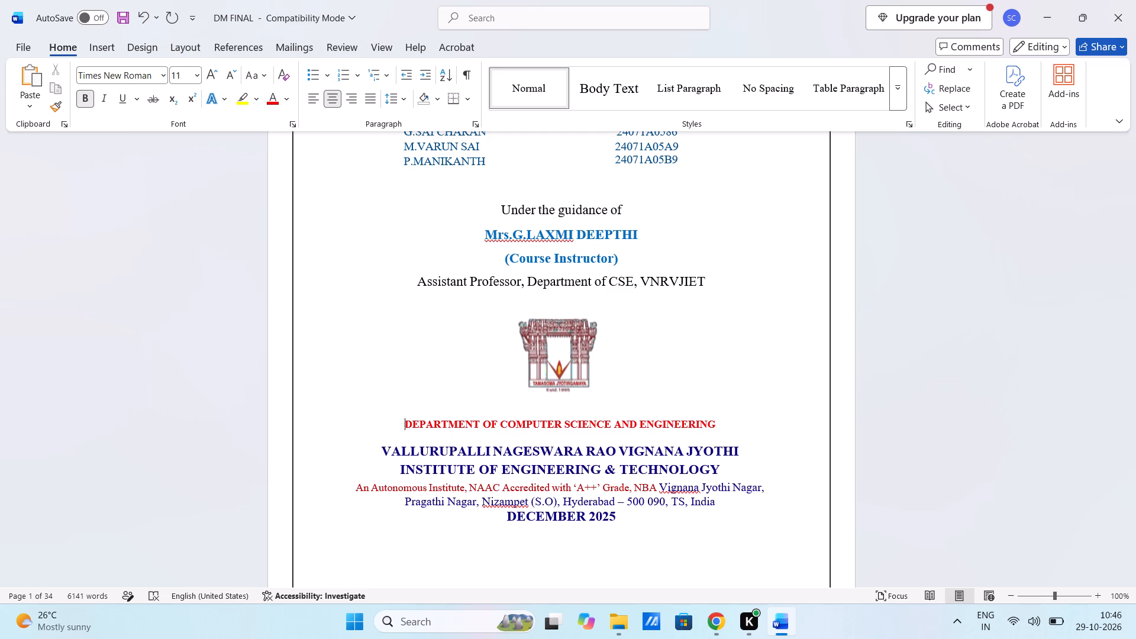
{"action": "triple_click", "coordinate": [570, 515]}
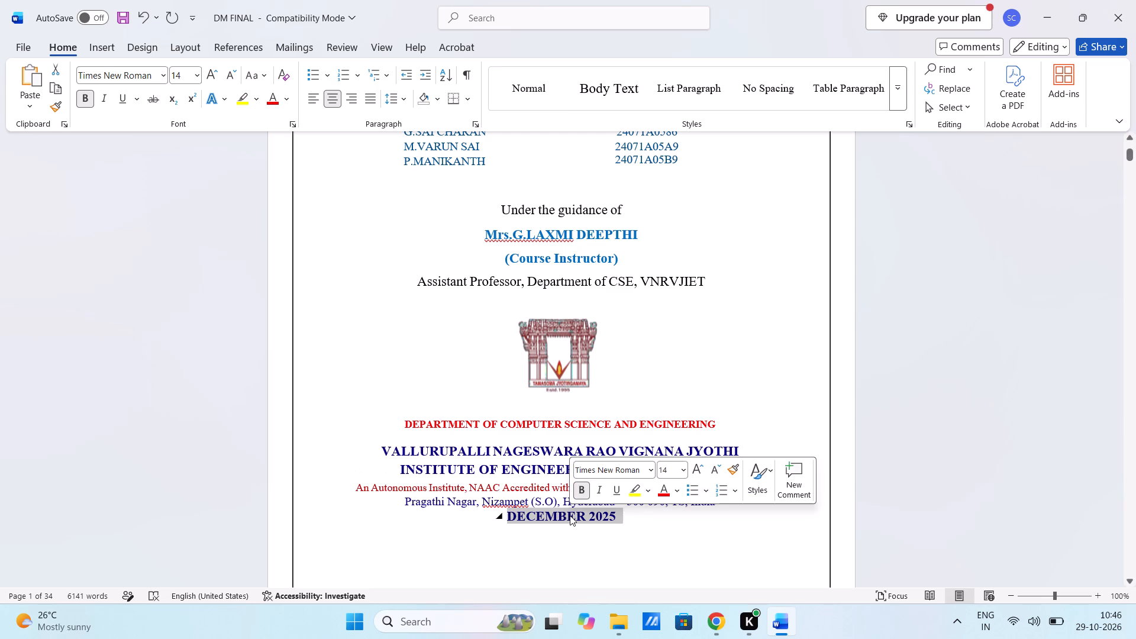
{"action": "key", "text": "BackSpace"}
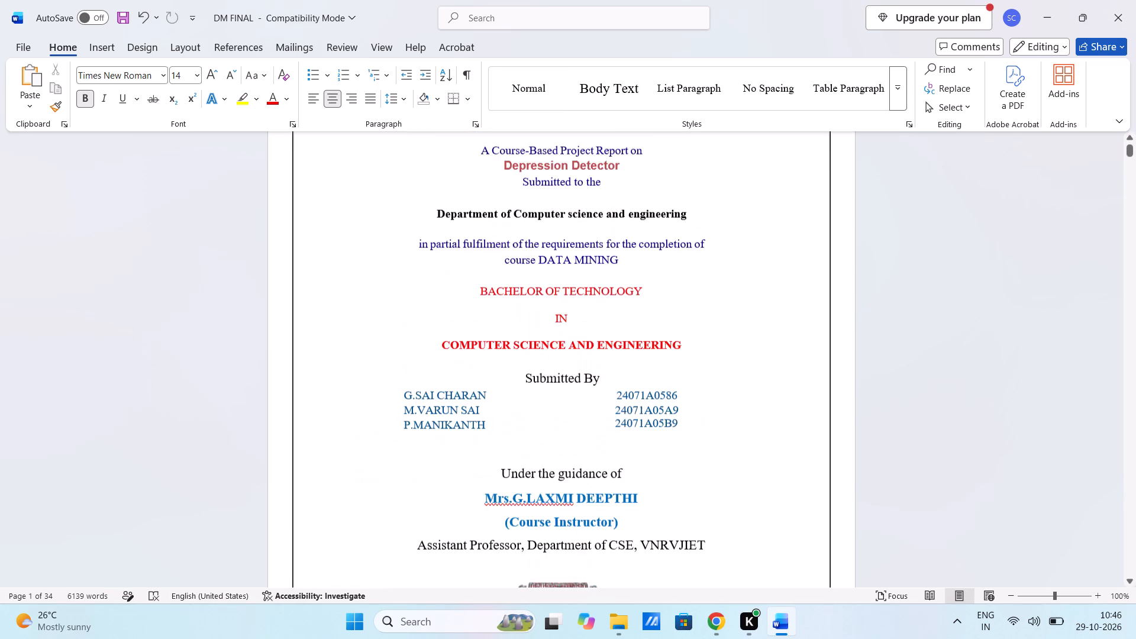
Replace the first student's name in the certificate paragraph with the first student's name from the cover page, without a title.
{"action": "scroll", "coordinate": [570, 515], "scroll_direction": "up", "scroll_amount": 1}
{"action": "scroll", "coordinate": [631, 386], "scroll_direction": "down", "scroll_amount": 1}
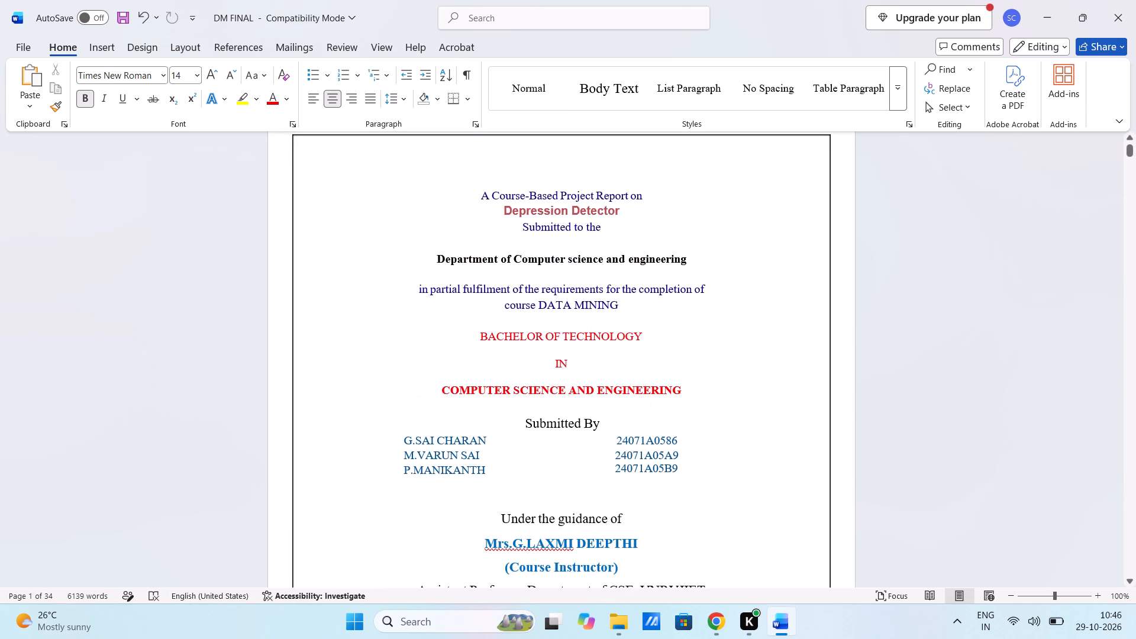
{"action": "scroll", "coordinate": [490, 304], "scroll_direction": "down", "scroll_amount": 1}
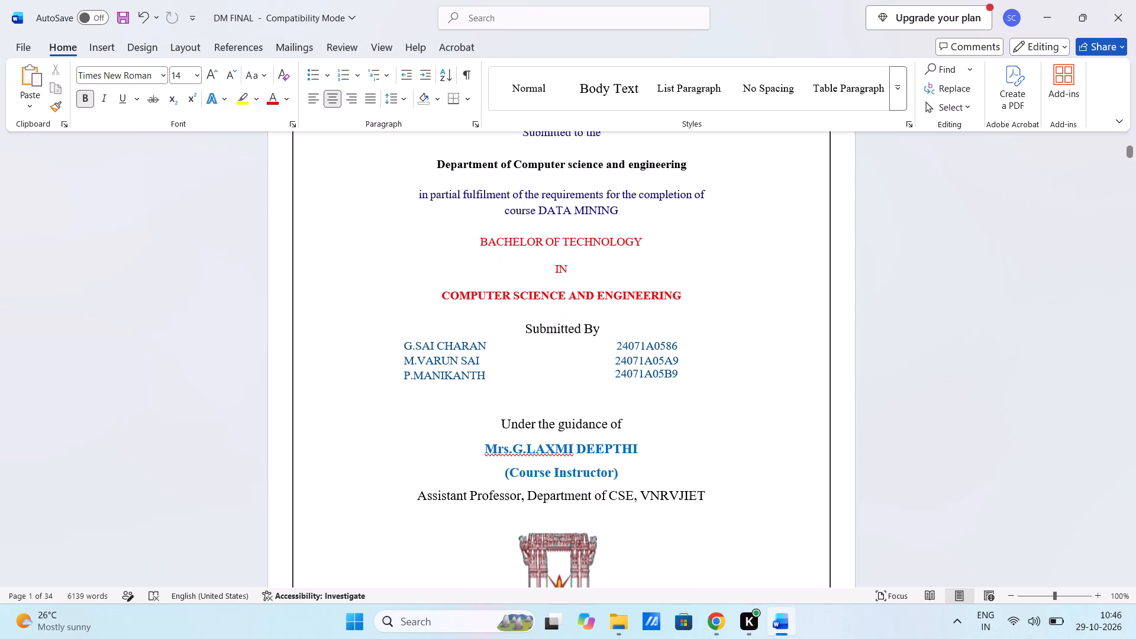
{"action": "scroll", "coordinate": [490, 304], "scroll_direction": "down", "scroll_amount": 3}
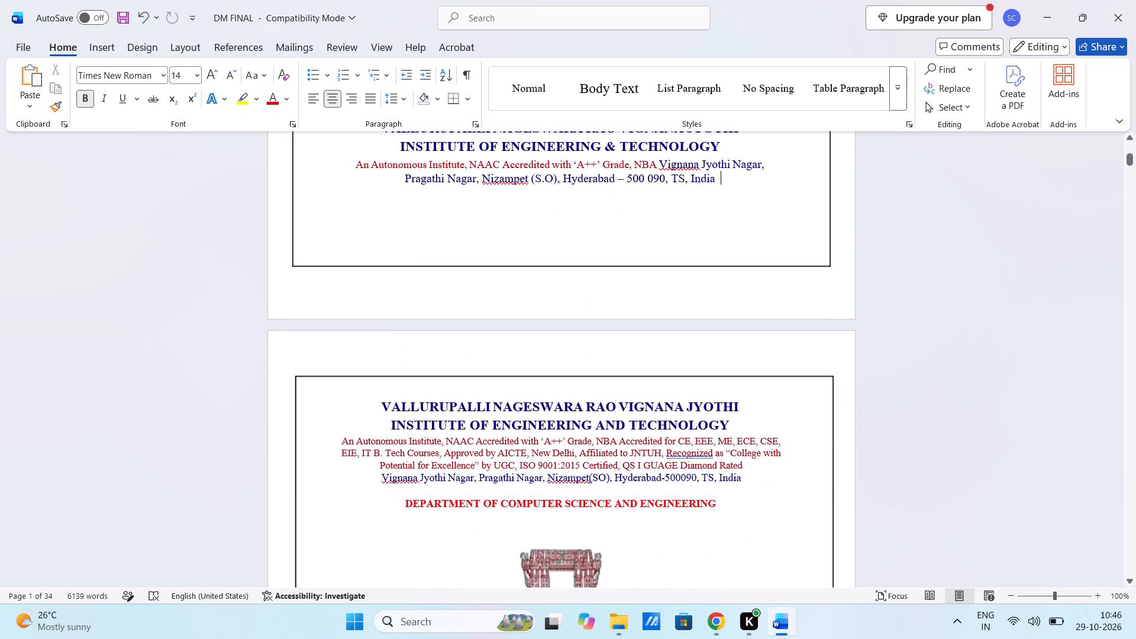
{"action": "scroll", "coordinate": [490, 304], "scroll_direction": "down", "scroll_amount": 2}
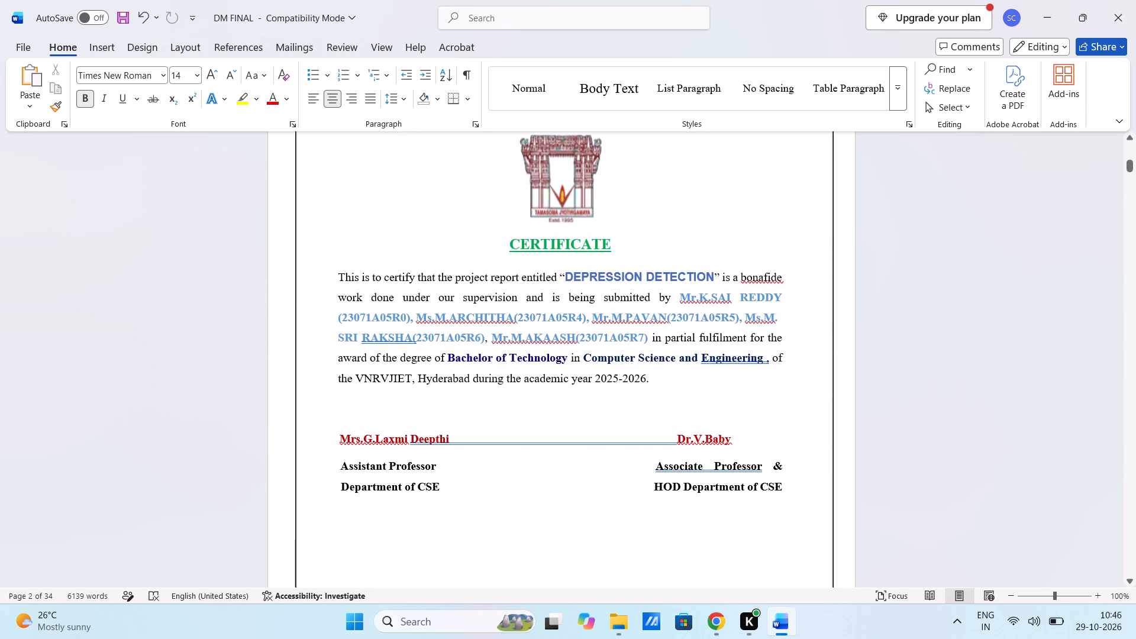
{"action": "left_click_drag", "start_coordinate": [683, 296], "coordinate": [714, 293]}
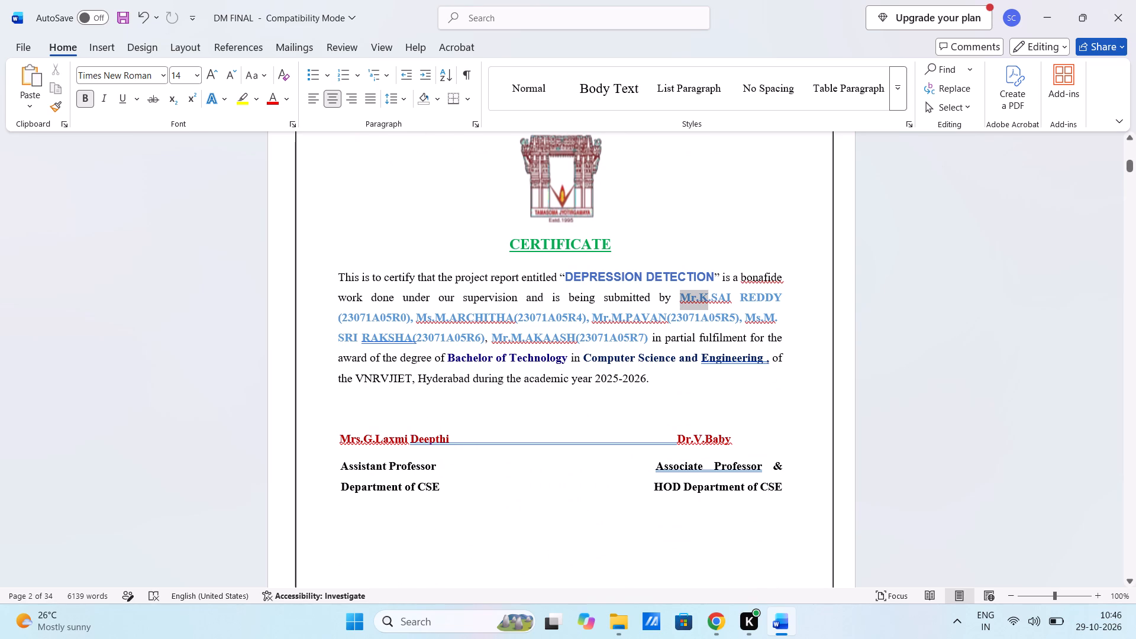
{"action": "left_click_drag", "start_coordinate": [714, 293], "coordinate": [757, 296]}
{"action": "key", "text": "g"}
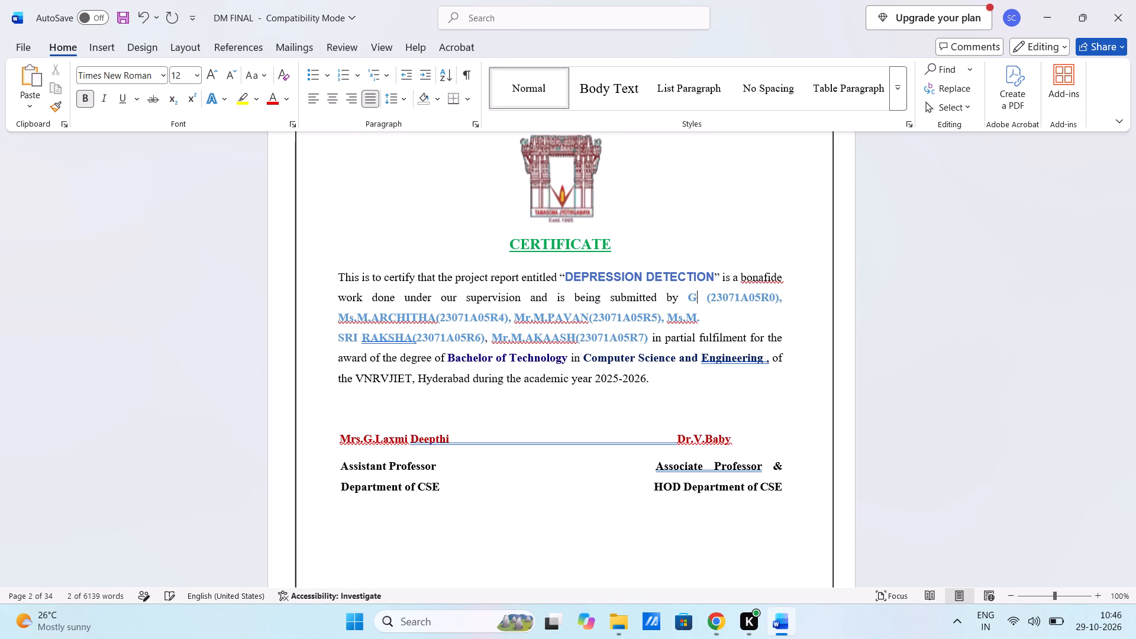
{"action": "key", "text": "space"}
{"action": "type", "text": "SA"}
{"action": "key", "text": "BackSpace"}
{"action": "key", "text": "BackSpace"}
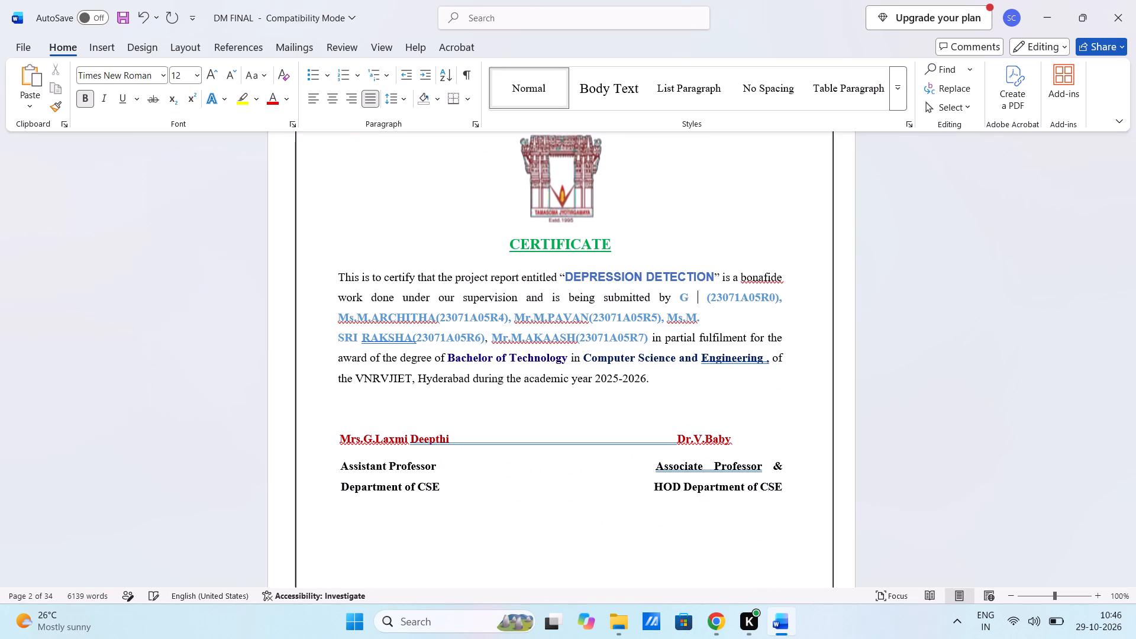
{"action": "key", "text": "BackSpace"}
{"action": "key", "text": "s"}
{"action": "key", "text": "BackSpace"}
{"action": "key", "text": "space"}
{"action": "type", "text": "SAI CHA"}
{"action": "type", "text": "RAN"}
Change the first student's roll number in the certificate paragraph to match the one on the cover page.
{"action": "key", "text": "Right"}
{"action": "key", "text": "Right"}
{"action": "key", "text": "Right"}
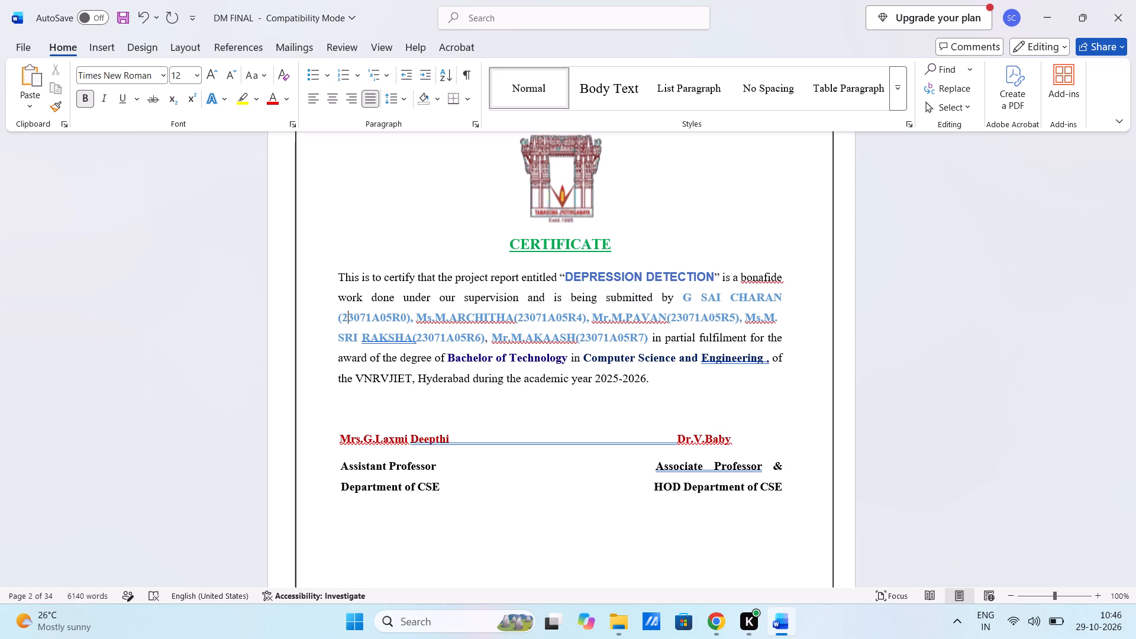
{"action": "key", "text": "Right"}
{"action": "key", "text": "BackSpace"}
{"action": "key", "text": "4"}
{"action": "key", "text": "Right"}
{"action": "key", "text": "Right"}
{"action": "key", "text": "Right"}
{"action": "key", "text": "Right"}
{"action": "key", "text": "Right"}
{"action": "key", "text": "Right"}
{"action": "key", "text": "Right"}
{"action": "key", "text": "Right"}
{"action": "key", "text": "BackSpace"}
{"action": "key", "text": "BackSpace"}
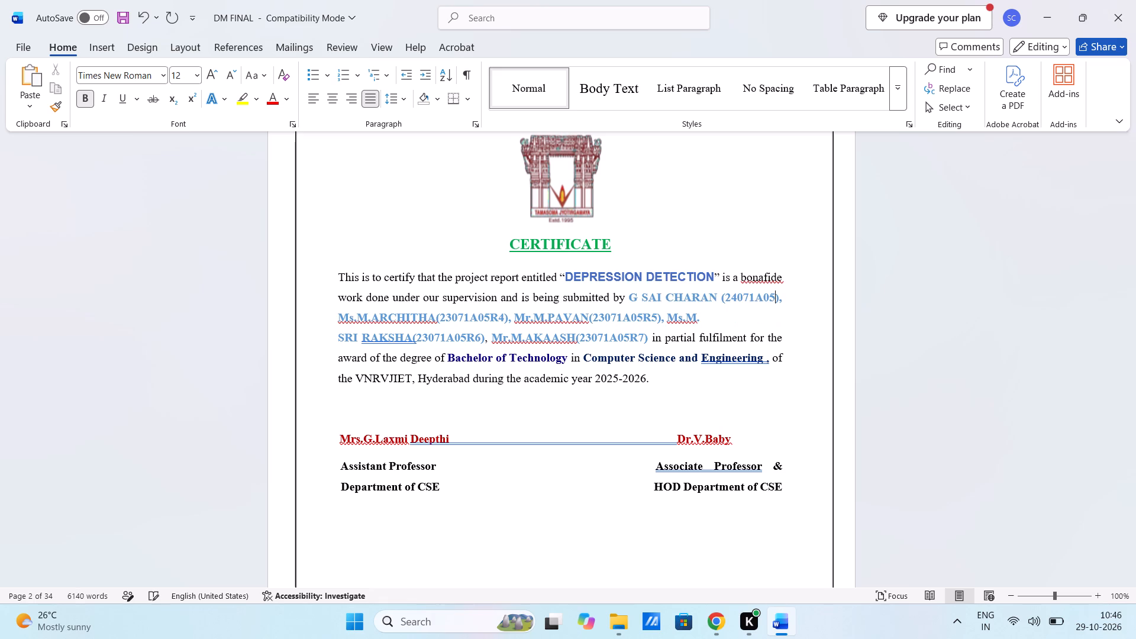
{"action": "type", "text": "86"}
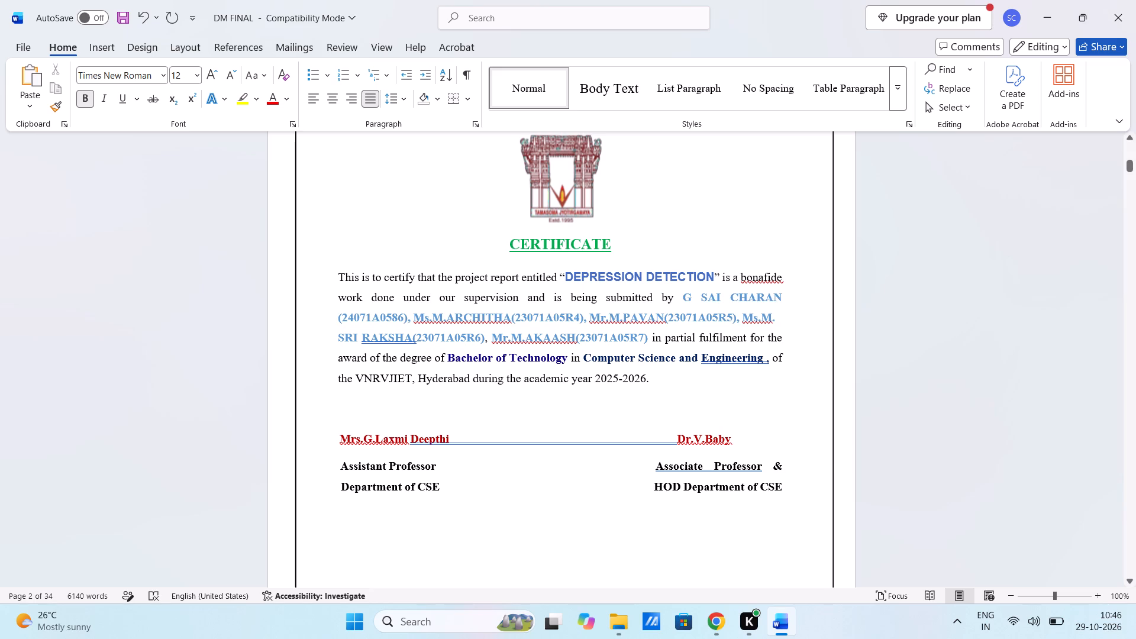
Replace the second student's title and name in the certificate paragraph with the second student's name from the cover page.
{"action": "double_click", "coordinate": [478, 310]}
{"action": "key", "text": "BackSpace"}
{"action": "key", "text": "BackSpace"}
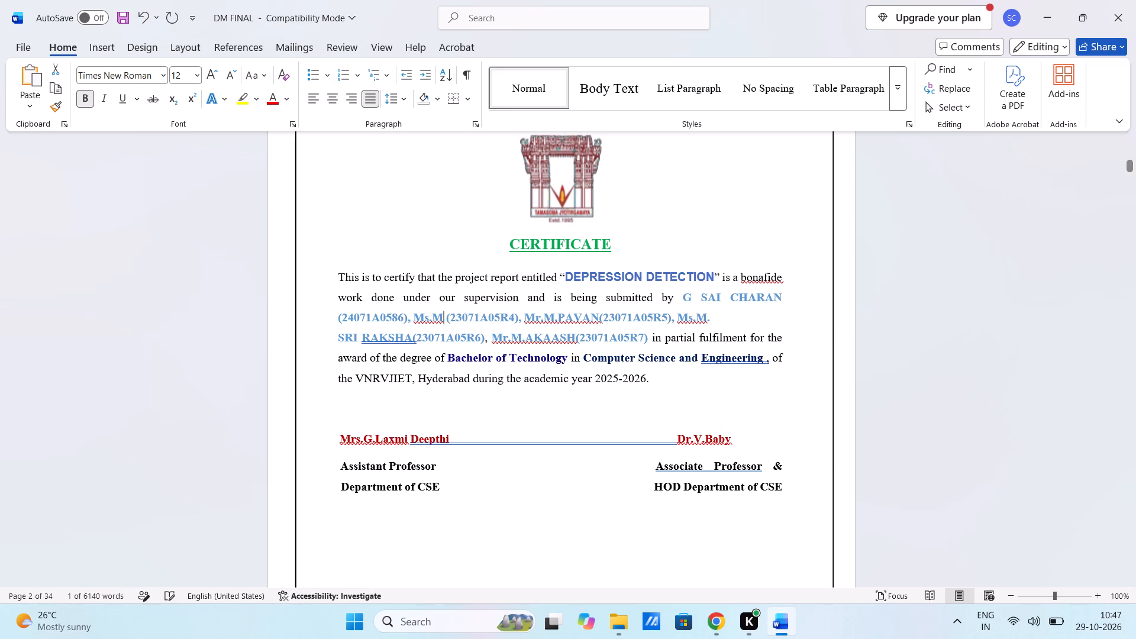
{"action": "key", "text": "BackSpace"}
{"action": "key", "text": "BackSpace"}
{"action": "key", "text": "BackSpace"}
{"action": "key", "text": "BackSpace"}
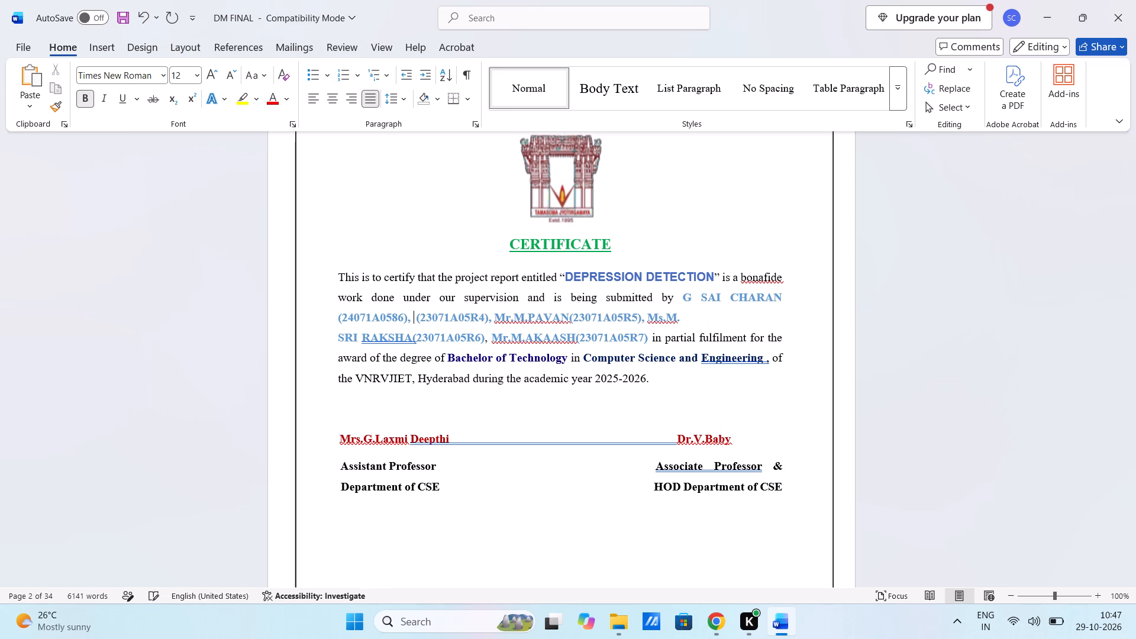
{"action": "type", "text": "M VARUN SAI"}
Change the second student's roll number in the certificate paragraph to match the one on the cover page.
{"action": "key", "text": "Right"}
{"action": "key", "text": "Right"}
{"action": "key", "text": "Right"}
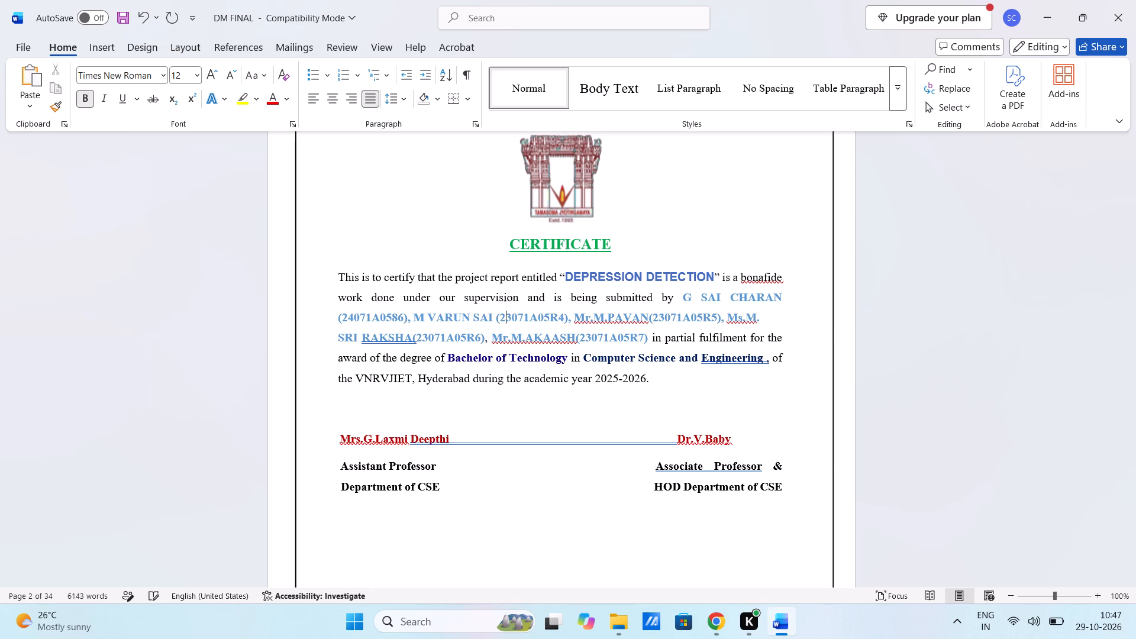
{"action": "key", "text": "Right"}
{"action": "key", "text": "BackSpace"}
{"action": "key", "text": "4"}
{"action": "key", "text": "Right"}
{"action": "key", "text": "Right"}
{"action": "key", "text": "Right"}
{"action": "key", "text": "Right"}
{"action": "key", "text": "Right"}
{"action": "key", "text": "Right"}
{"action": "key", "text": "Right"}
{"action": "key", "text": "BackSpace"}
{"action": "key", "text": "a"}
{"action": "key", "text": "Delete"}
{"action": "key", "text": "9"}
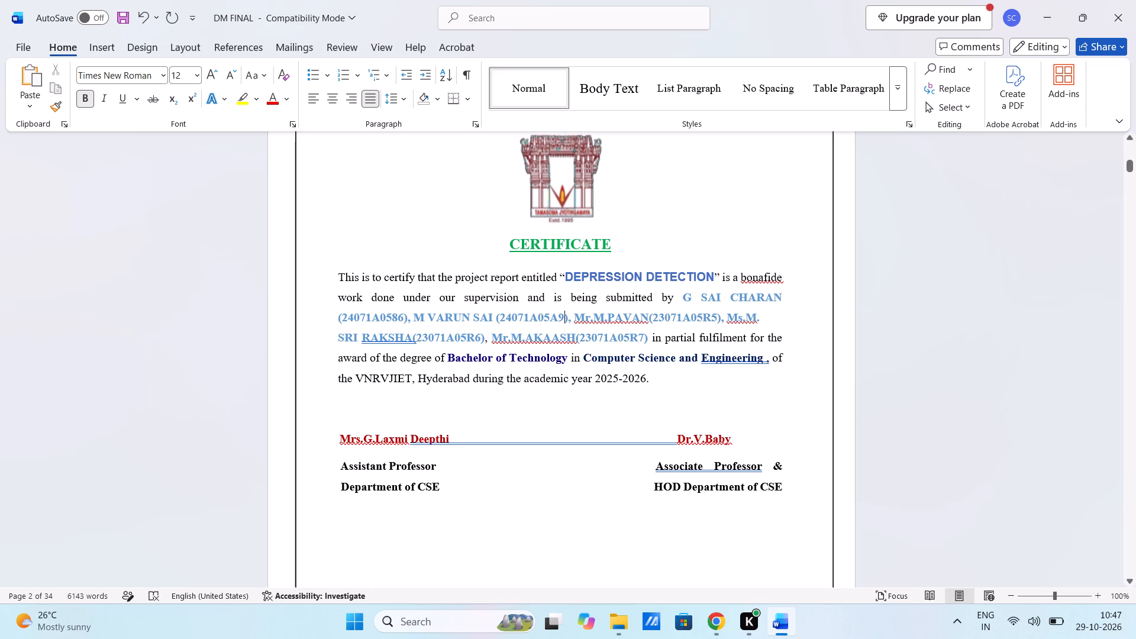
Replace the third student's title and name in the certificate paragraph with the third student's name from the cover page.
{"action": "double_click", "coordinate": [619, 320]}
{"action": "key", "text": "BackSpace"}
{"action": "key", "text": "BackSpace"}
{"action": "key", "text": "BackSpace"}
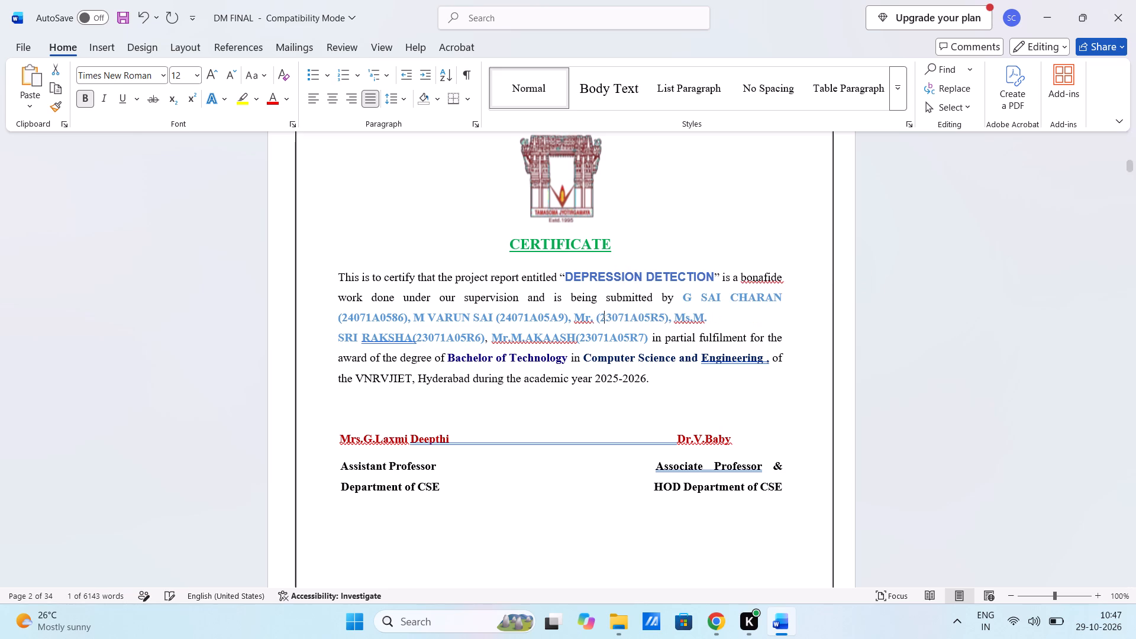
{"action": "key", "text": "BackSpace"}
{"action": "key", "text": "BackSpace"}
{"action": "key", "text": "BackSpace"}
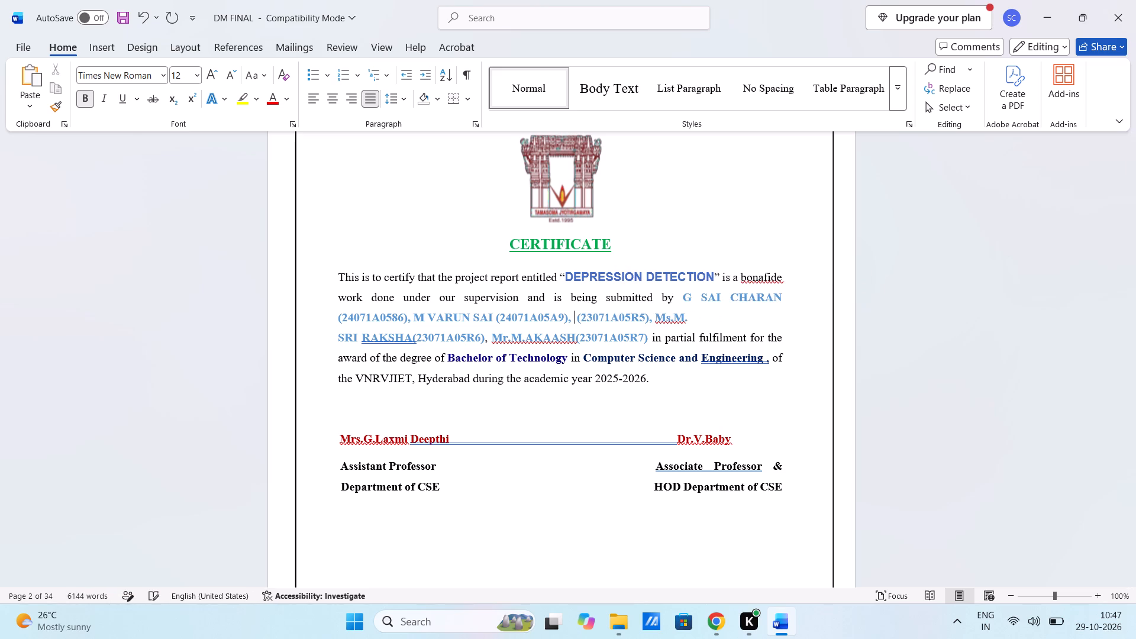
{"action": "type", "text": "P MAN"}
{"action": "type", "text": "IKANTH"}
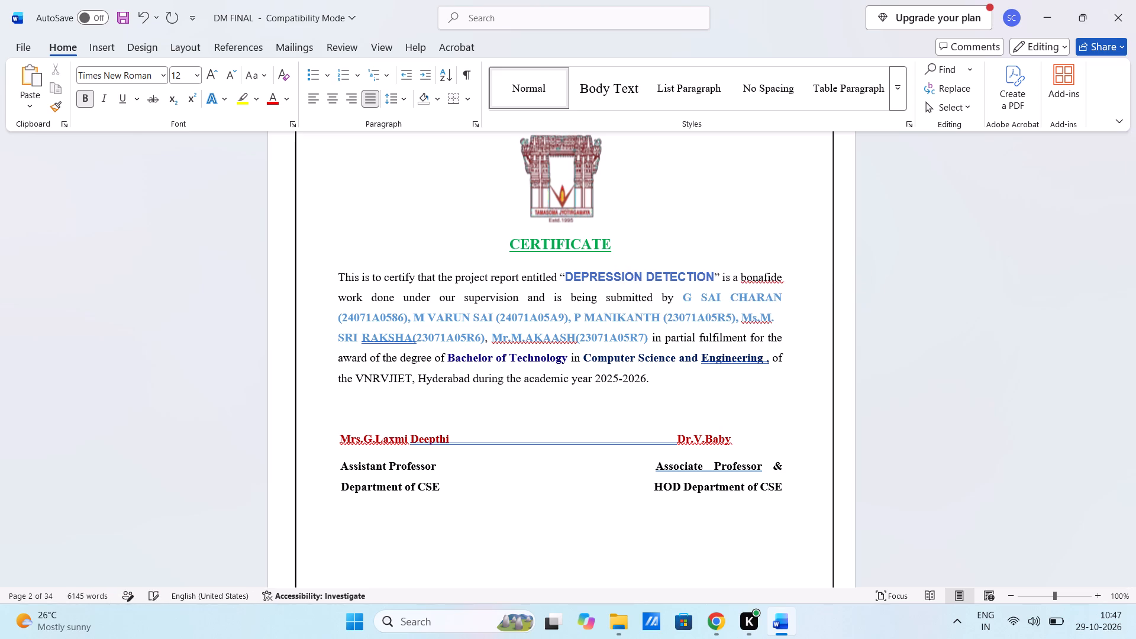
Change the third student's roll number in the certificate paragraph to match the one on the cover page.
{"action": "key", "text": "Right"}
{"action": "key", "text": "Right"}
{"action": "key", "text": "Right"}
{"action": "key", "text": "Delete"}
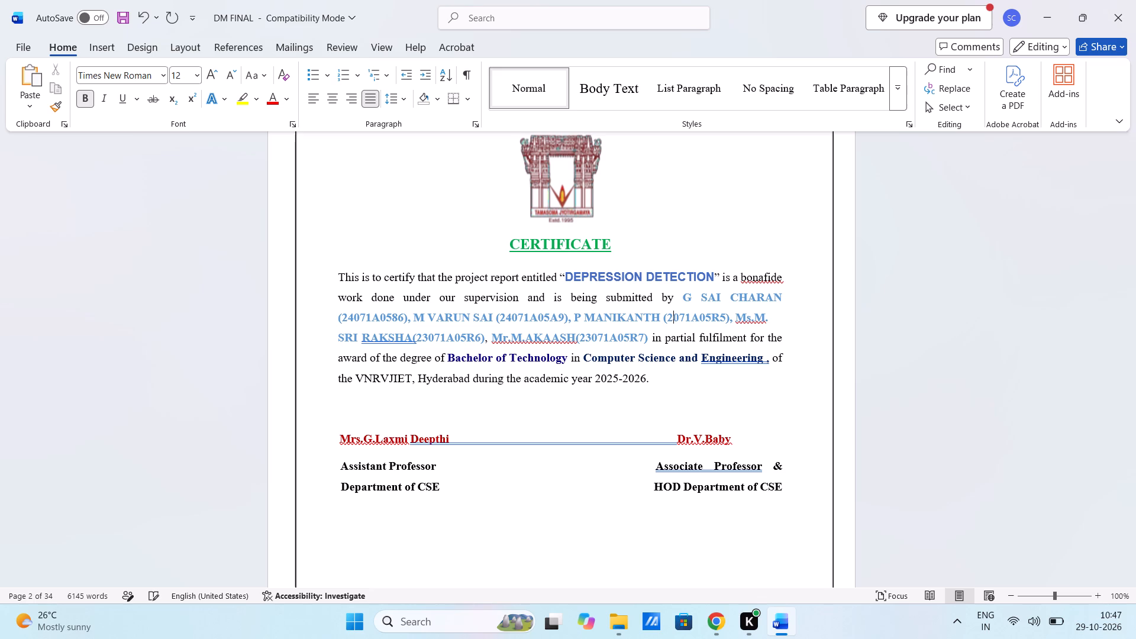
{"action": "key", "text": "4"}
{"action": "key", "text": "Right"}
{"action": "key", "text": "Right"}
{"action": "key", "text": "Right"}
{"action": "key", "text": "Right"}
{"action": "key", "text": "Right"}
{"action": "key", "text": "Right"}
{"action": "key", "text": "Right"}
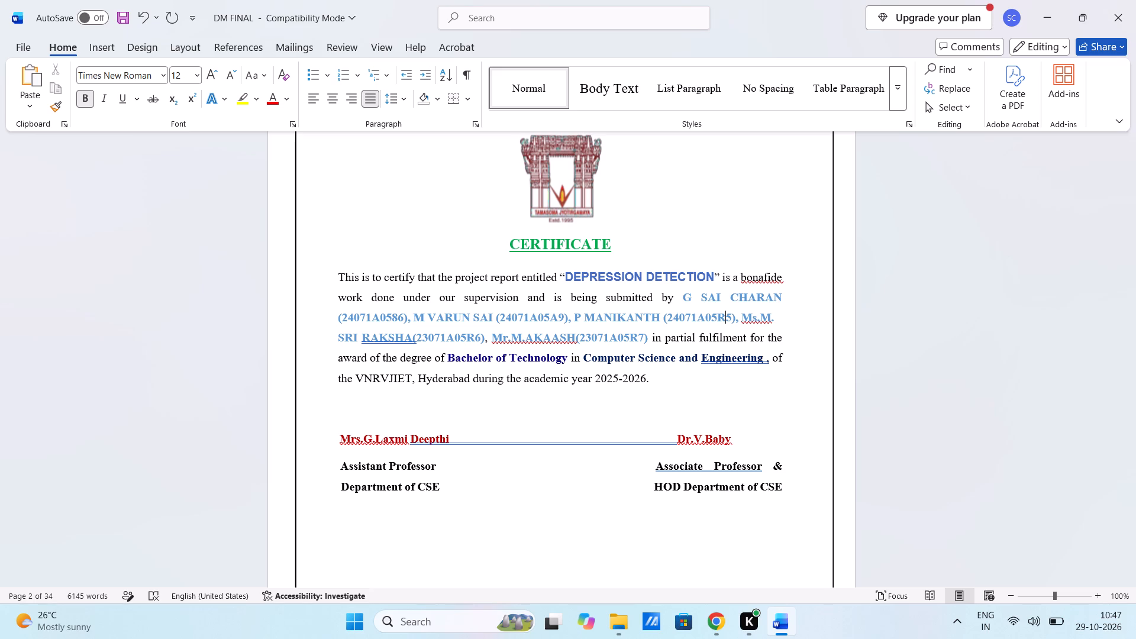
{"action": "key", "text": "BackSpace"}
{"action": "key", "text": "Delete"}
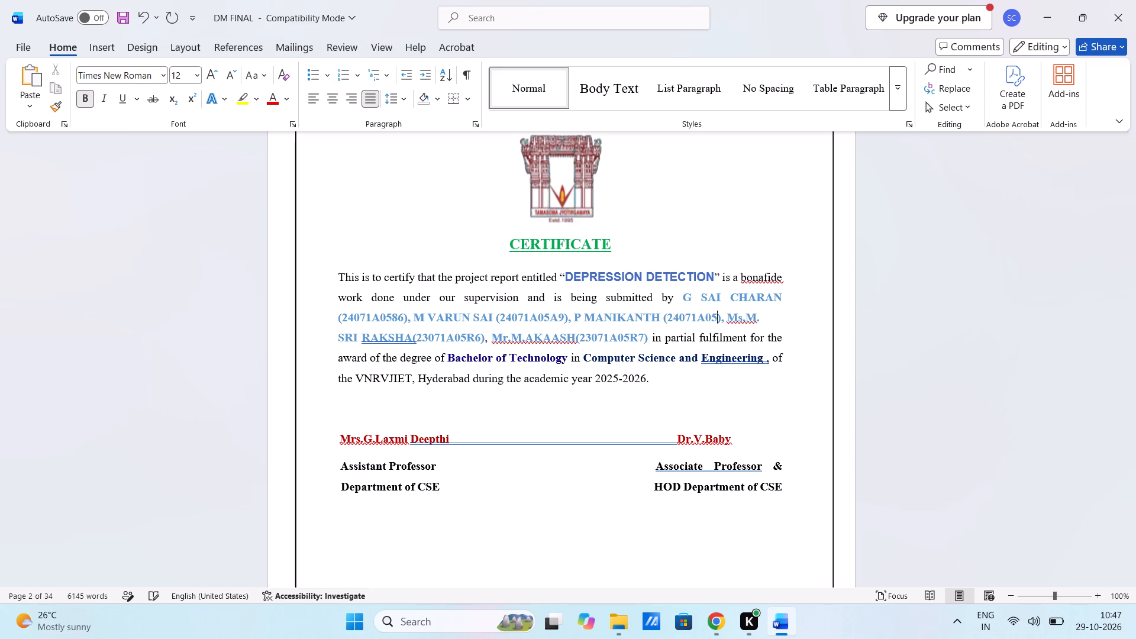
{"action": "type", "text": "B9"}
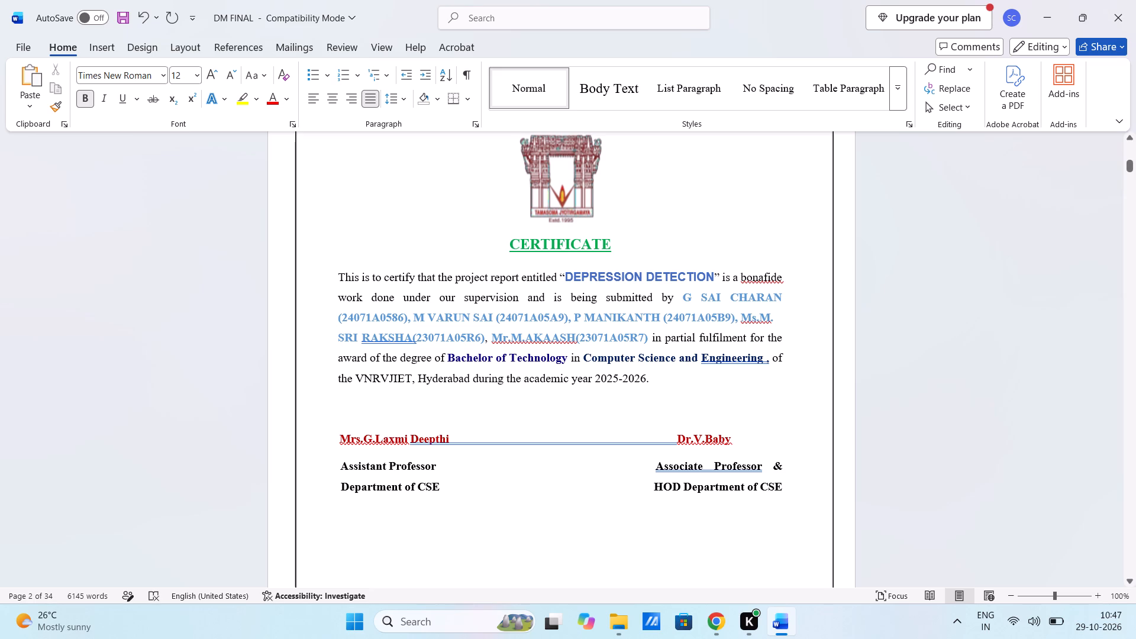
Delete the fourth and fifth students and the leftover comma, so the third student's entry runs straight into "in partial fulfilment".
{"action": "left_click_drag", "start_coordinate": [653, 336], "coordinate": [744, 319]}
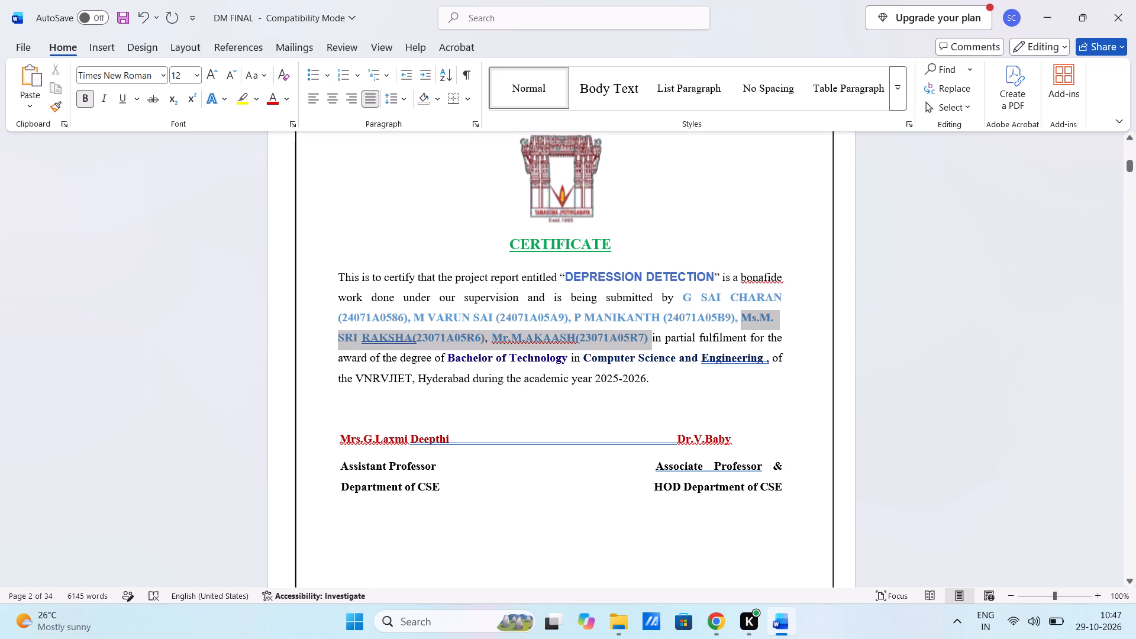
{"action": "left_click_drag", "start_coordinate": [744, 319], "coordinate": [747, 364]}
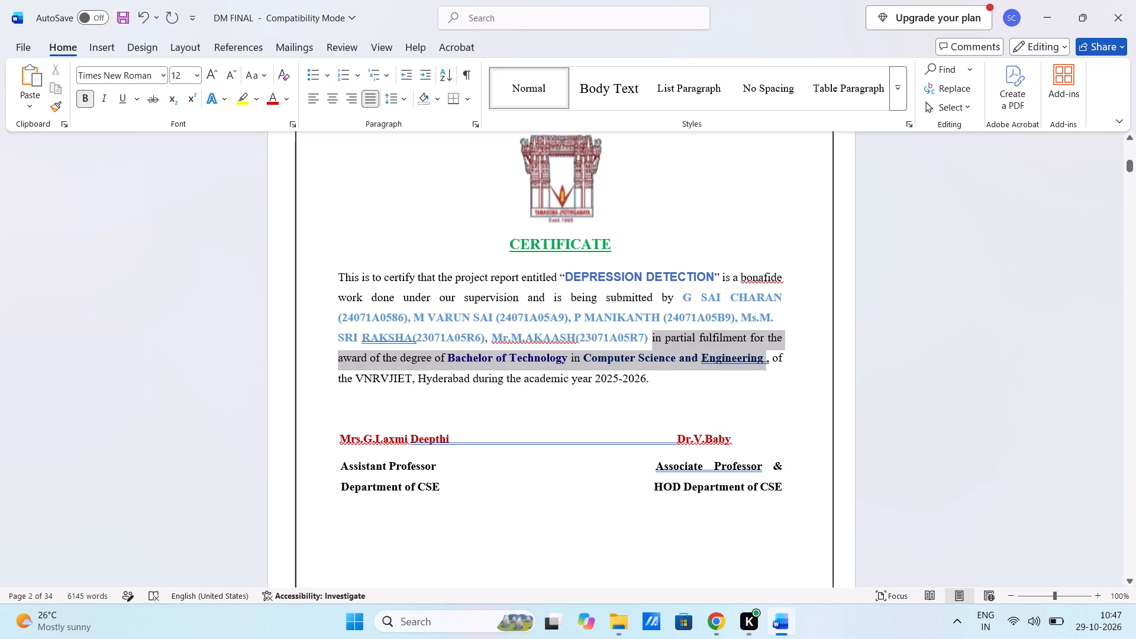
{"action": "left_click_drag", "start_coordinate": [747, 364], "coordinate": [742, 325]}
{"action": "key", "text": "BackSpace"}
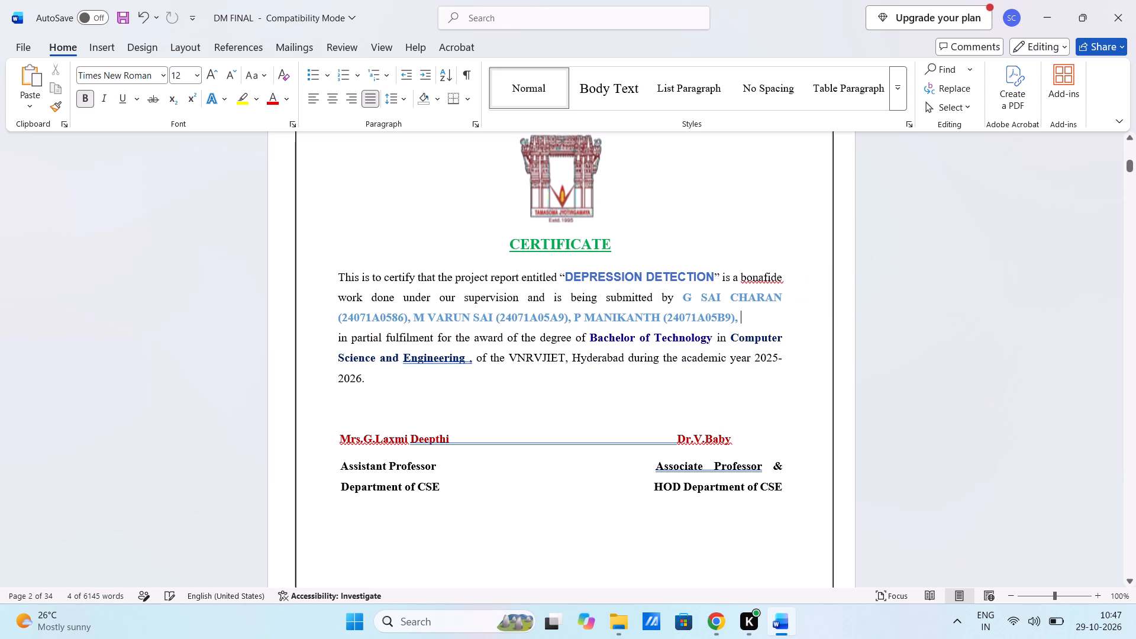
{"action": "key", "text": "BackSpace"}
{"action": "key", "text": "BackSpace"}
{"action": "key", "text": "Delete"}
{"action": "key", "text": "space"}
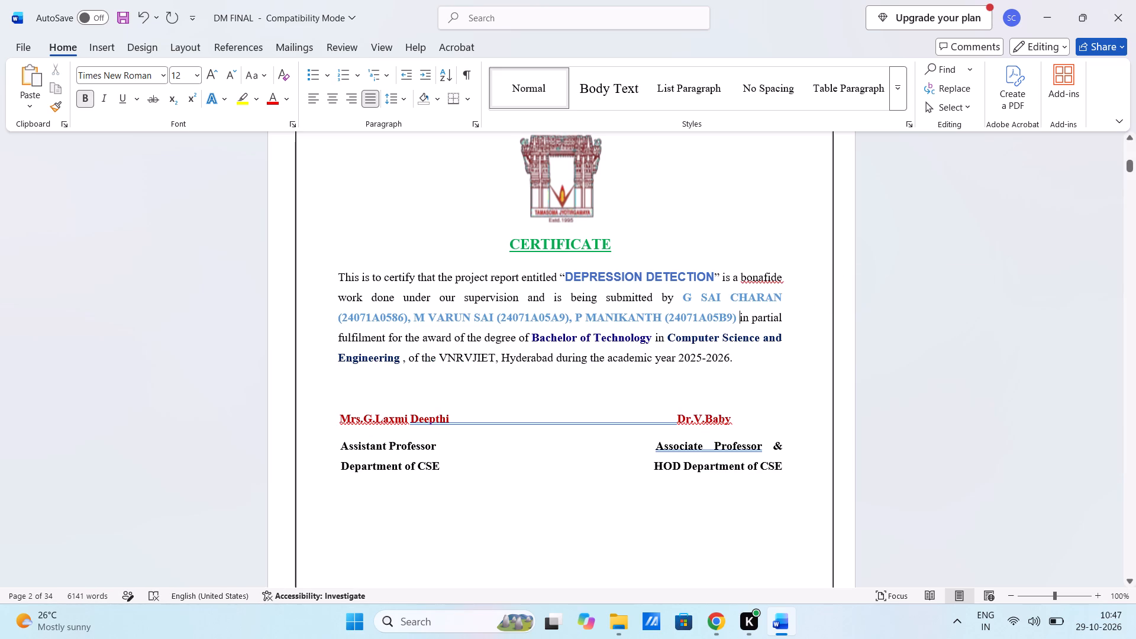
Replace the underlined gap between the two signatory names on the certificate with spaces, aligning the HOD's name above "Associate Professor".
{"action": "left_click", "coordinate": [673, 418]}
{"action": "key", "text": "BackSpace"}
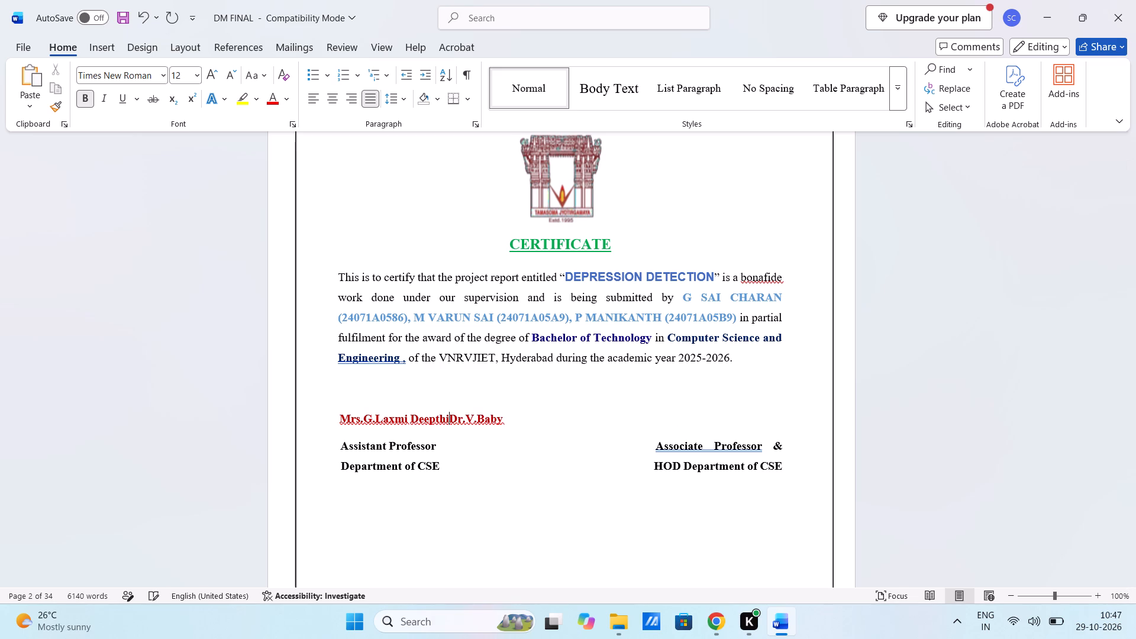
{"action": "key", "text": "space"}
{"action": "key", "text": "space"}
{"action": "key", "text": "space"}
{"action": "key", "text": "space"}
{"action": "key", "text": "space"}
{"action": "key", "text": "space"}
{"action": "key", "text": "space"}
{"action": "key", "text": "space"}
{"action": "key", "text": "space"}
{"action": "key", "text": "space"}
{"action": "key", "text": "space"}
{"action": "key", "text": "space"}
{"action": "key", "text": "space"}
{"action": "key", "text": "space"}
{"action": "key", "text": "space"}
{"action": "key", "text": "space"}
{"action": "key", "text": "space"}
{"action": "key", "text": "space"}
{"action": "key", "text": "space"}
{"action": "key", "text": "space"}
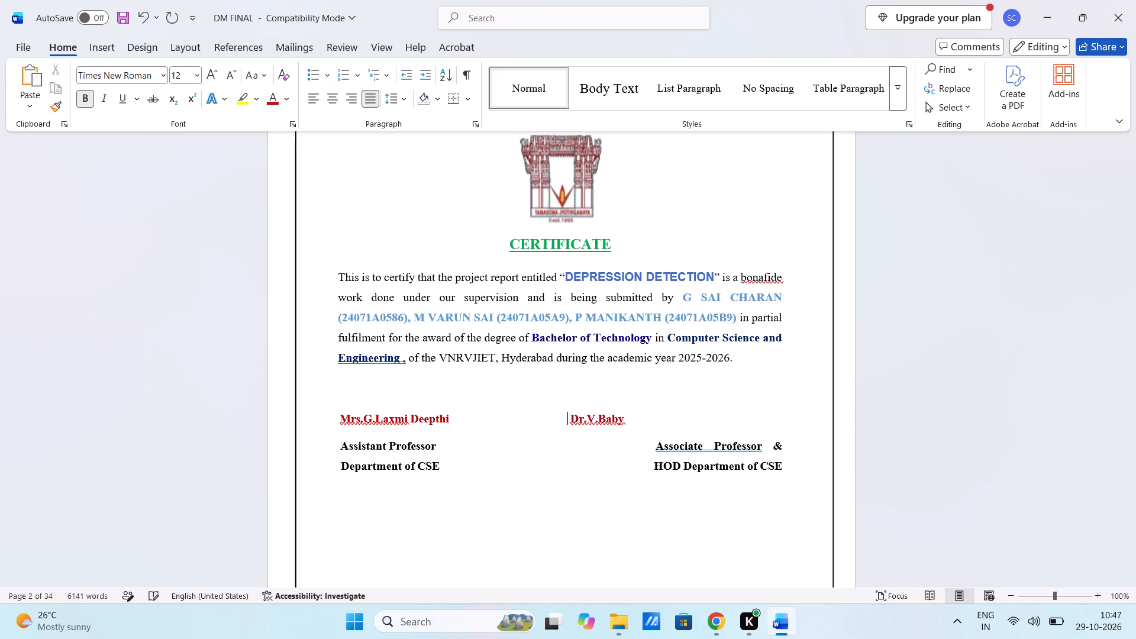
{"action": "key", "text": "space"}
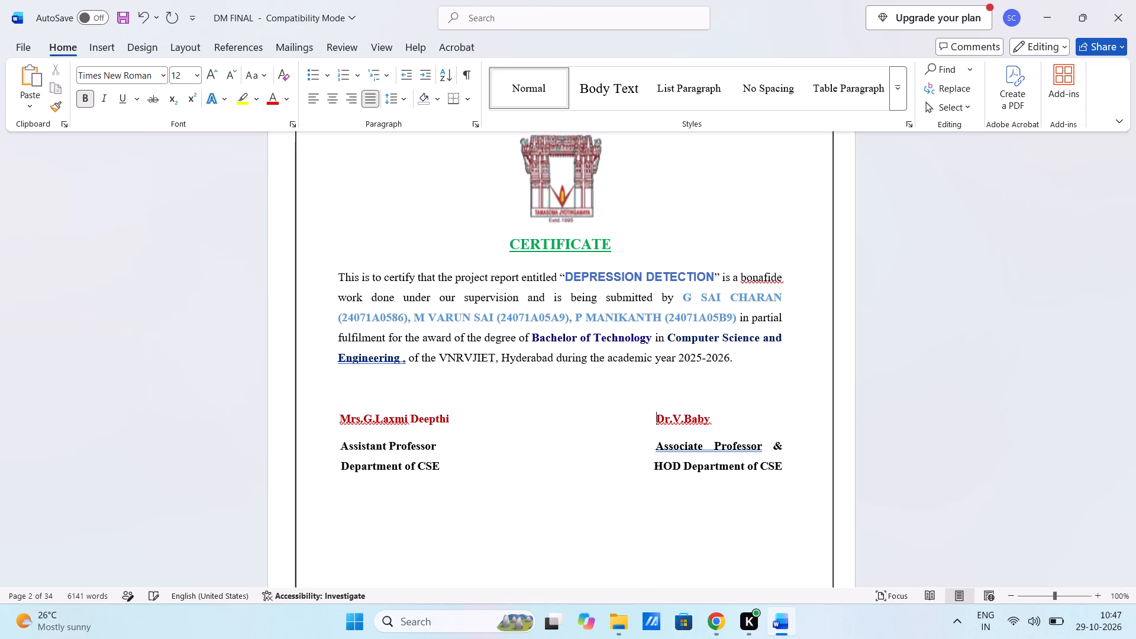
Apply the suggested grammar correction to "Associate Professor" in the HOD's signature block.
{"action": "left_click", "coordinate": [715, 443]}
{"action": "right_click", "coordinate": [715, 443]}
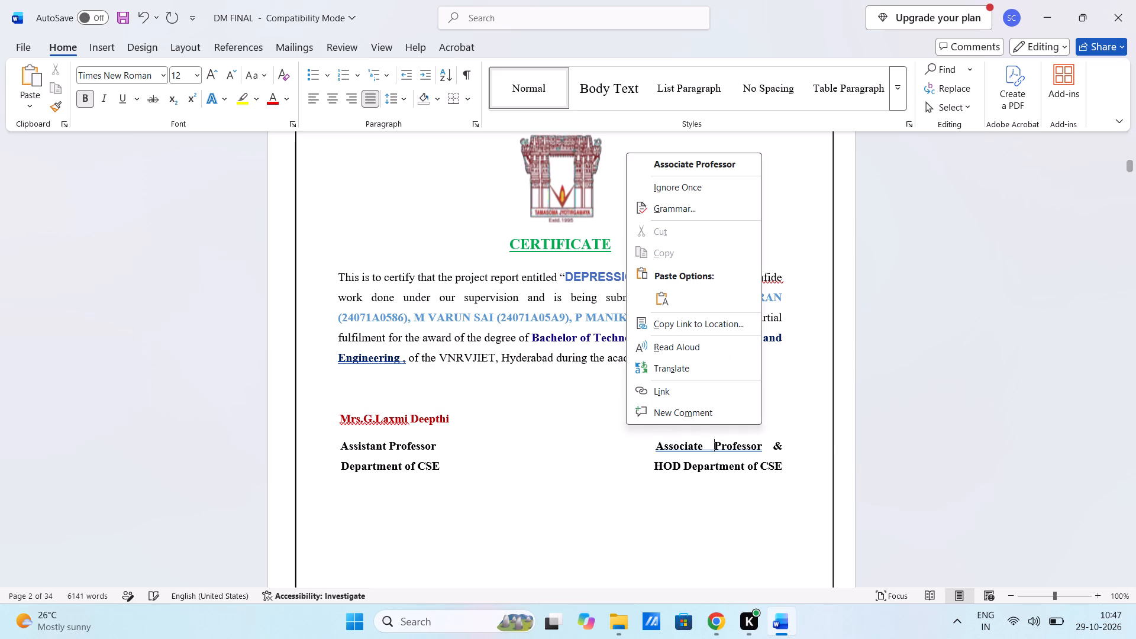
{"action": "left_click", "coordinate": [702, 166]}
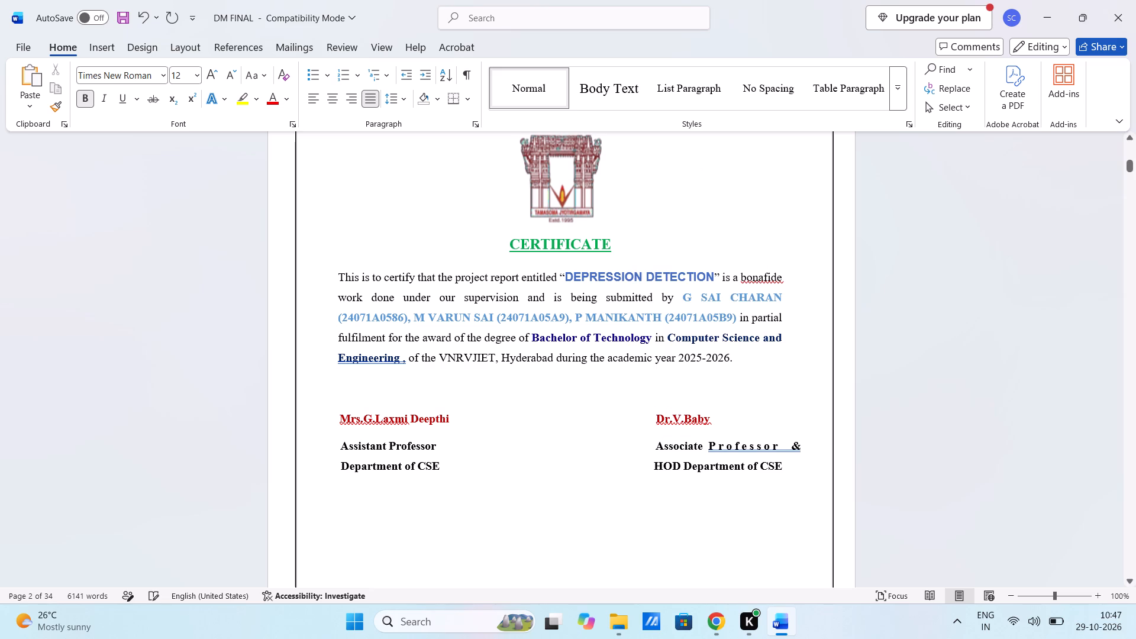
Delete the ampersand and the letter-spaced "Professor" from the HOD's designation line on the certificate, keeping only "Associate".
{"action": "left_click", "coordinate": [790, 442]}
{"action": "key", "text": "Delete"}
{"action": "key", "text": "BackSpace"}
{"action": "key", "text": "BackSpace"}
{"action": "key", "text": "BackSpace"}
{"action": "key", "text": "BackSpace"}
{"action": "key", "text": "BackSpace"}
{"action": "key", "text": "BackSpace"}
{"action": "key", "text": "BackSpace"}
{"action": "key", "text": "BackSpace"}
{"action": "key", "text": "BackSpace"}
{"action": "key", "text": "BackSpace"}
{"action": "key", "text": "BackSpace"}
{"action": "key", "text": "BackSpace"}
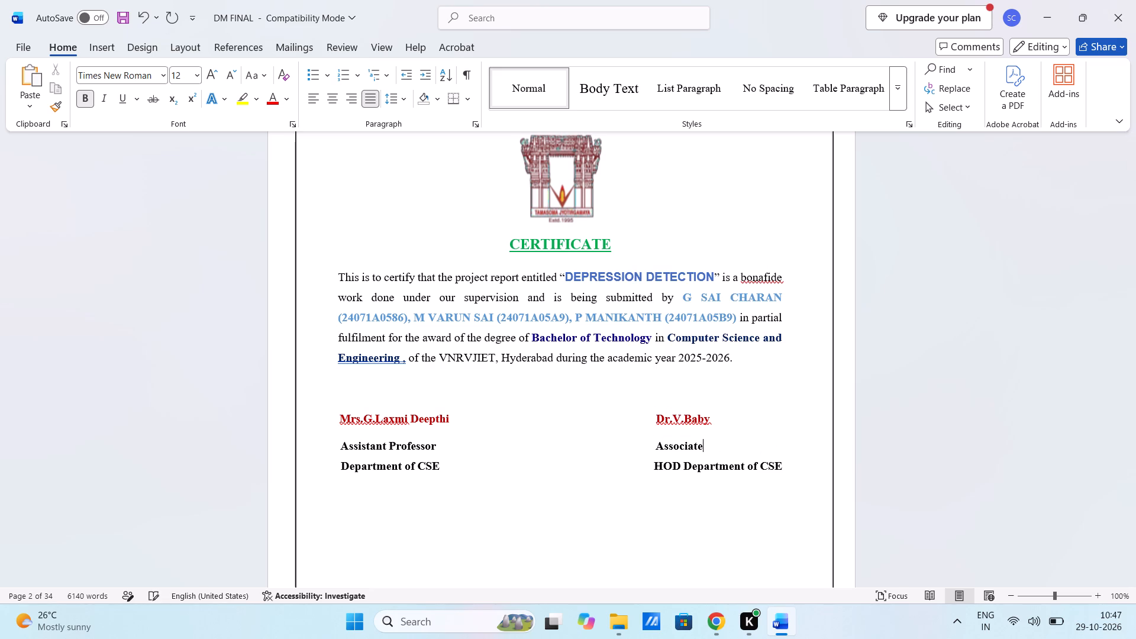
Try retyping "Professor" after "Associate", left-align the HOD's designation line, and remove the widely spaced letters.
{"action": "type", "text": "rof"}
{"action": "left_click", "coordinate": [321, 100]}
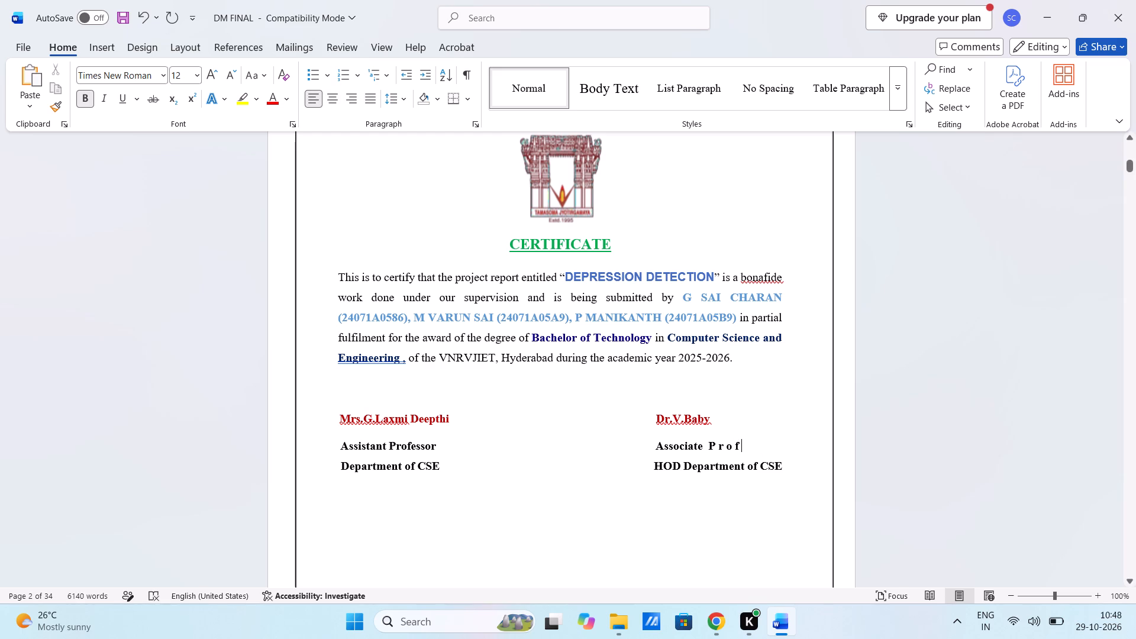
{"action": "key", "text": "BackSpace"}
{"action": "key", "text": "BackSpace"}
{"action": "key", "text": "BackSpace"}
{"action": "key", "text": "BackSpace"}
{"action": "key", "text": "BackSpace"}
{"action": "key", "text": "BackSpace"}
{"action": "key", "text": "BackSpace"}
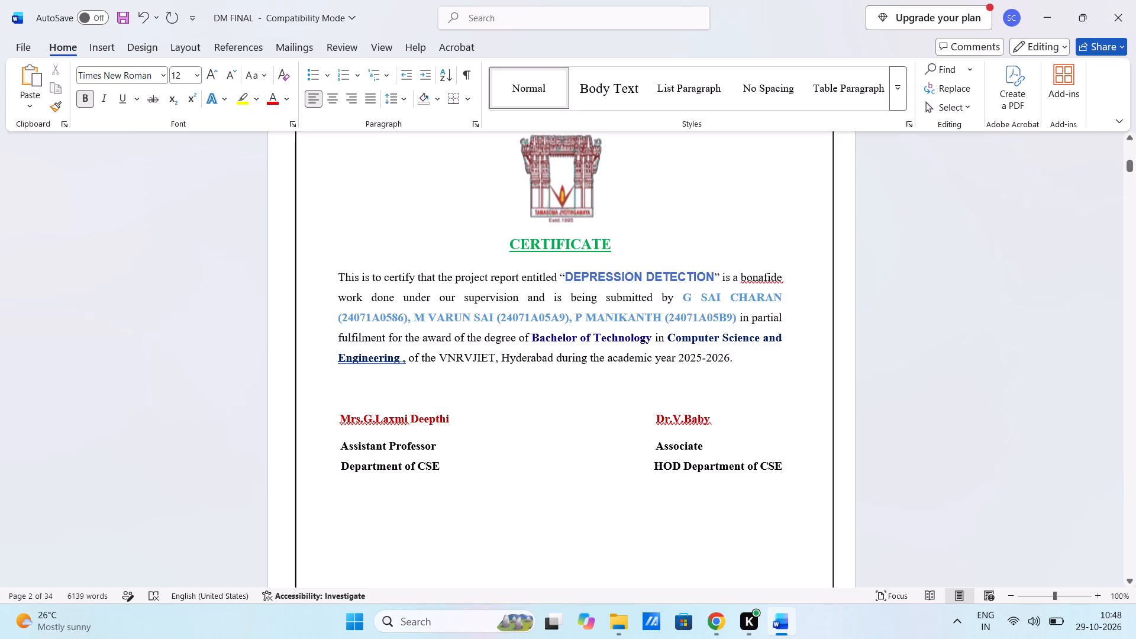
Ignore the spelling and grammar flags on both signatory names on the certificate page.
{"action": "right_click", "coordinate": [670, 418]}
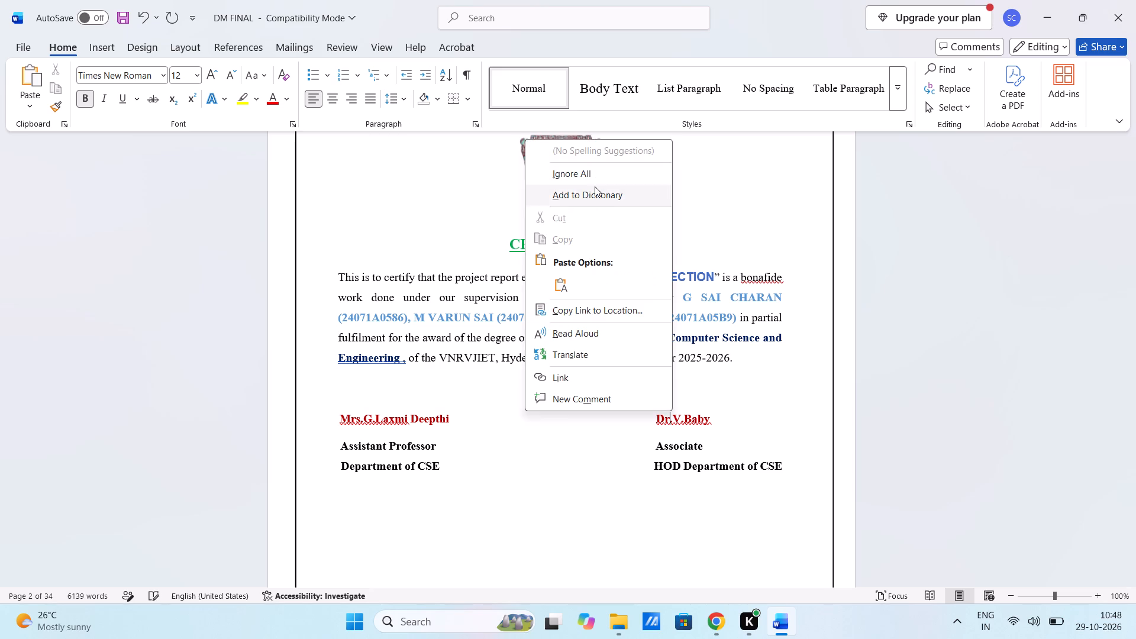
{"action": "left_click", "coordinate": [595, 171]}
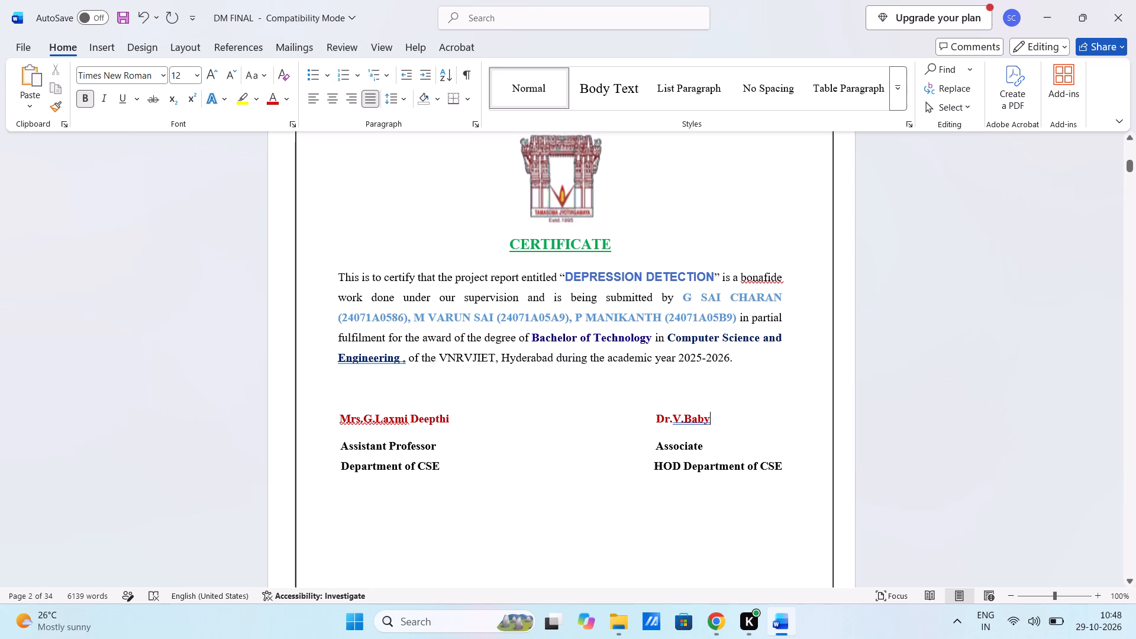
{"action": "left_click", "coordinate": [682, 424]}
{"action": "right_click", "coordinate": [682, 424]}
{"action": "left_click", "coordinate": [615, 180]}
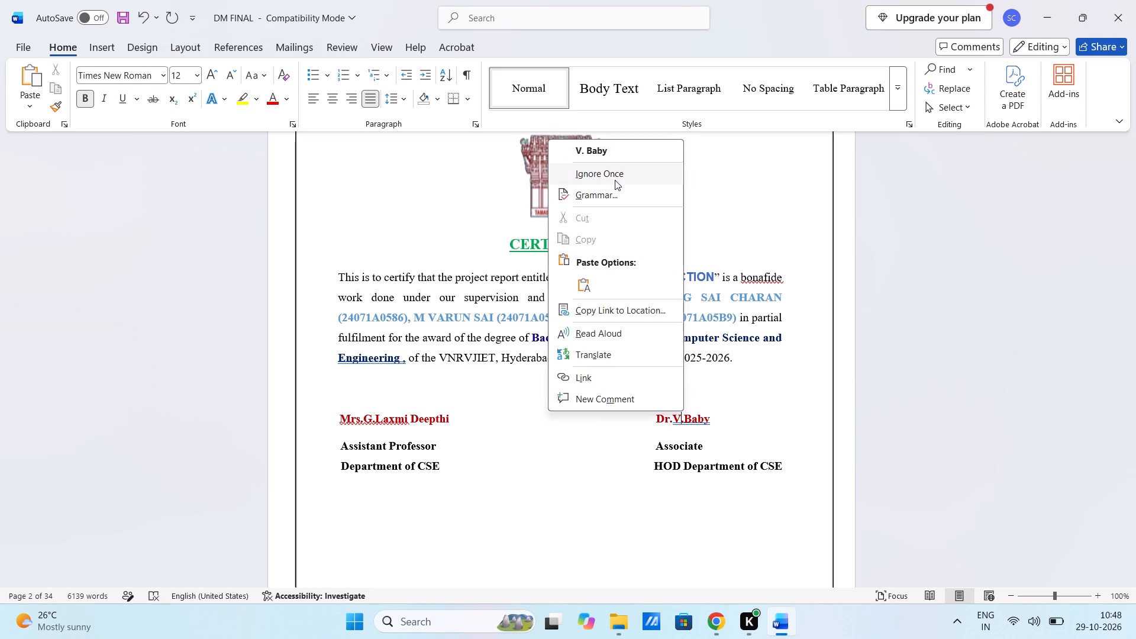
{"action": "right_click", "coordinate": [374, 424]}
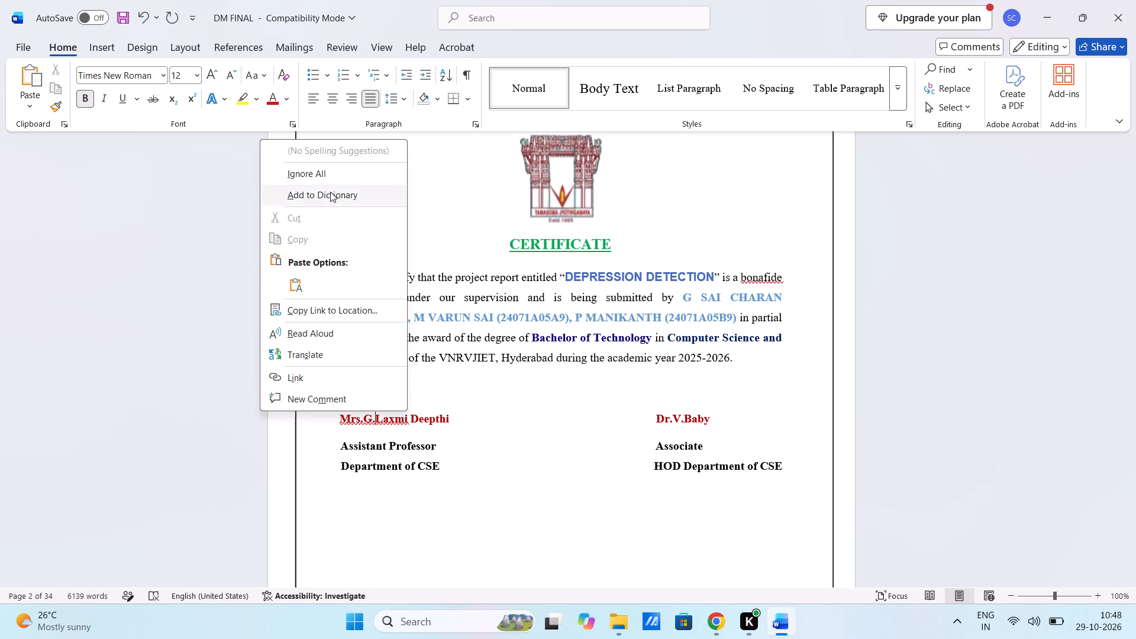
{"action": "left_click", "coordinate": [335, 180]}
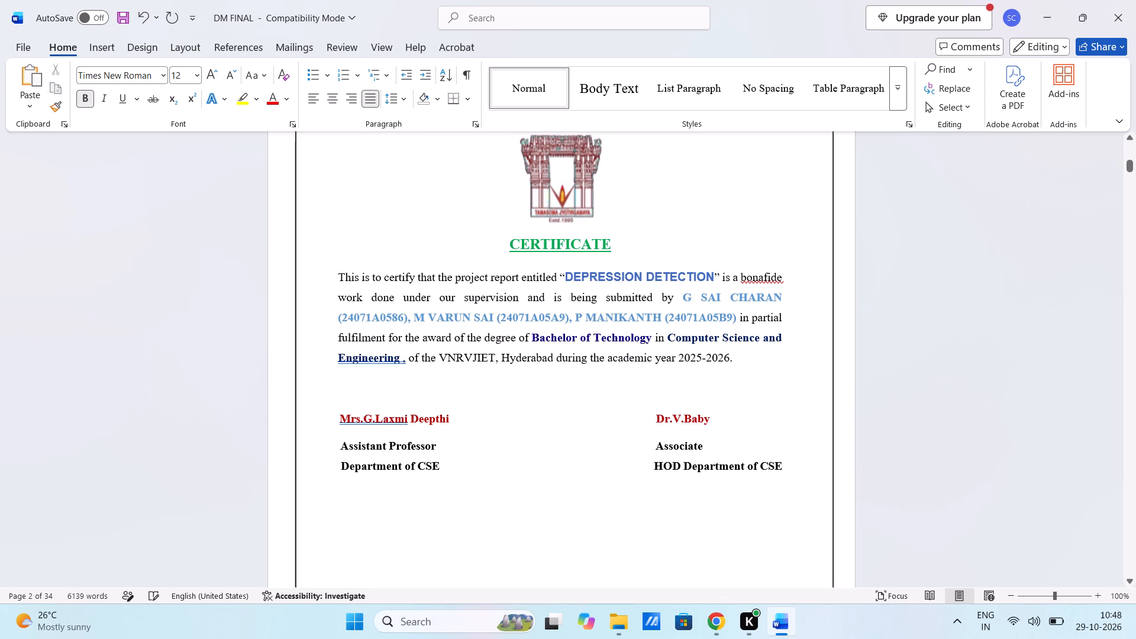
{"action": "right_click", "coordinate": [354, 415]}
{"action": "left_click", "coordinate": [299, 175]}
Add "Professor" directly after "Associate" in the HOD's designation with normal letter spacing.
{"action": "left_click", "coordinate": [706, 441]}
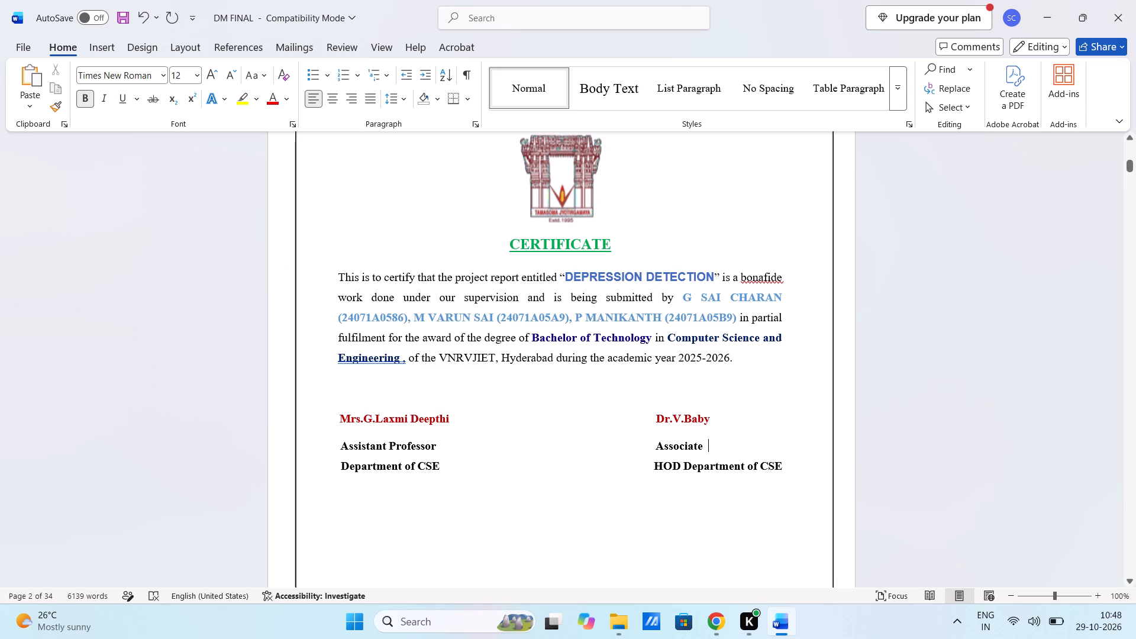
{"action": "left_click", "coordinate": [705, 445]}
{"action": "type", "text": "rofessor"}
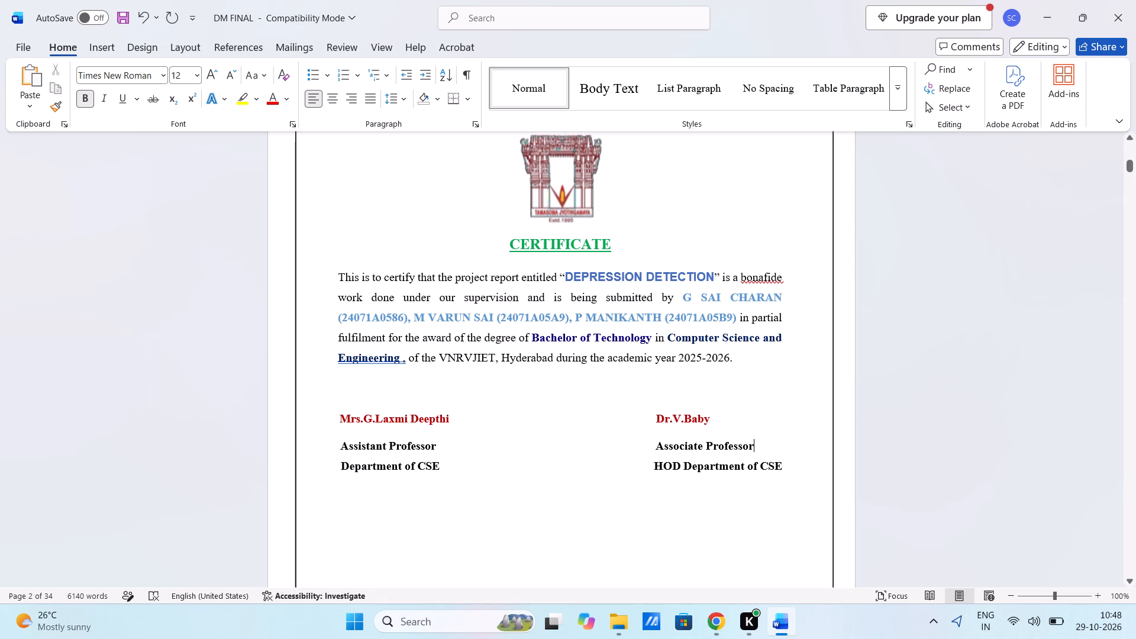
Replace the first student's name in the table below the declaration with the first student named on the certificate.
{"action": "scroll", "coordinate": [680, 454], "scroll_direction": "down", "scroll_amount": 4}
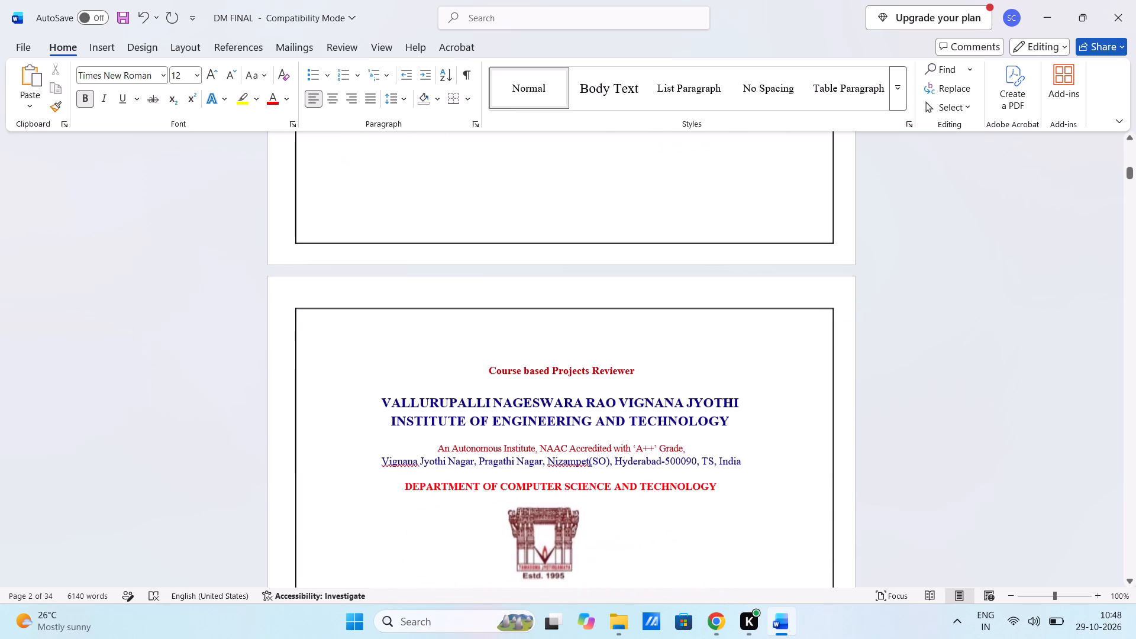
{"action": "scroll", "coordinate": [680, 454], "scroll_direction": "down", "scroll_amount": 1}
{"action": "scroll", "coordinate": [680, 454], "scroll_direction": "up", "scroll_amount": 1}
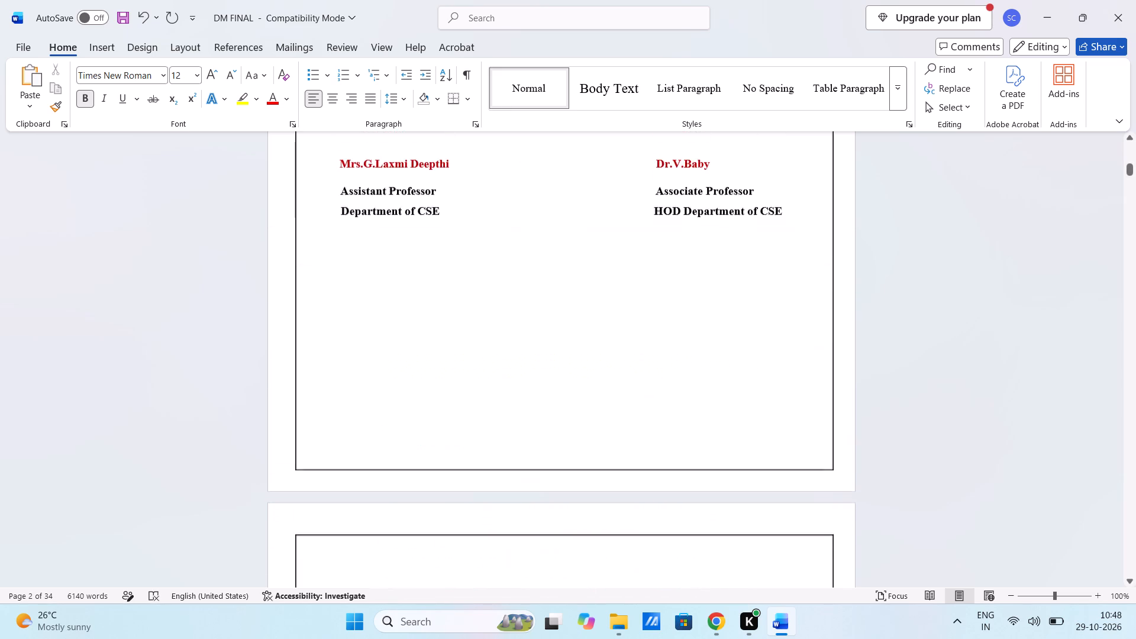
{"action": "scroll", "coordinate": [680, 454], "scroll_direction": "down", "scroll_amount": 4}
{"action": "scroll", "coordinate": [680, 454], "scroll_direction": "up", "scroll_amount": 1}
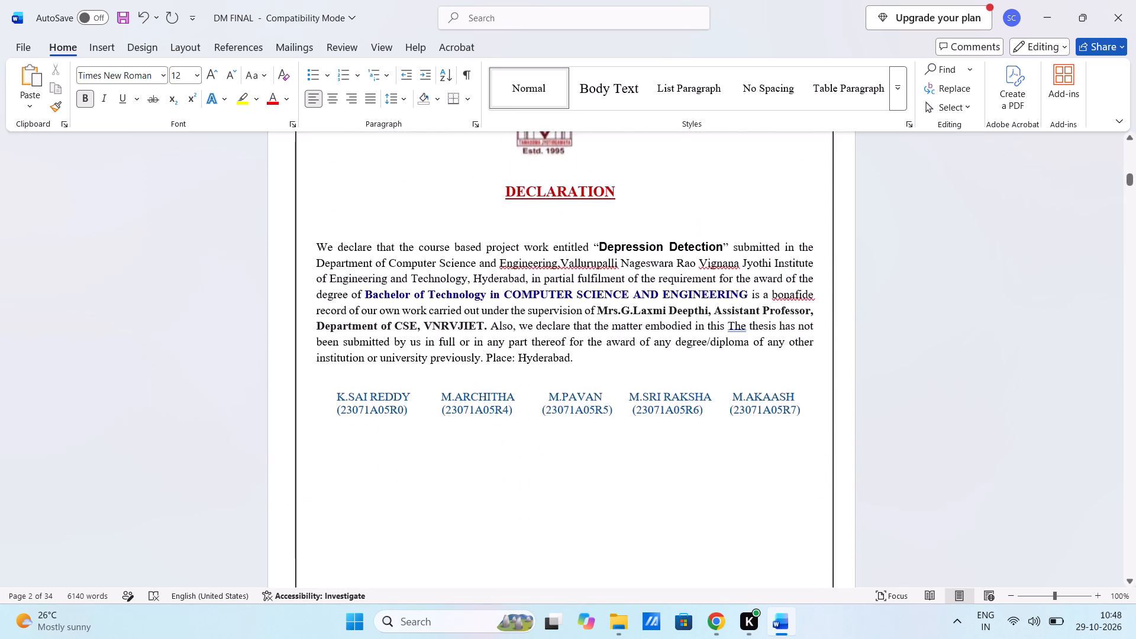
{"action": "scroll", "coordinate": [680, 454], "scroll_direction": "up", "scroll_amount": 1}
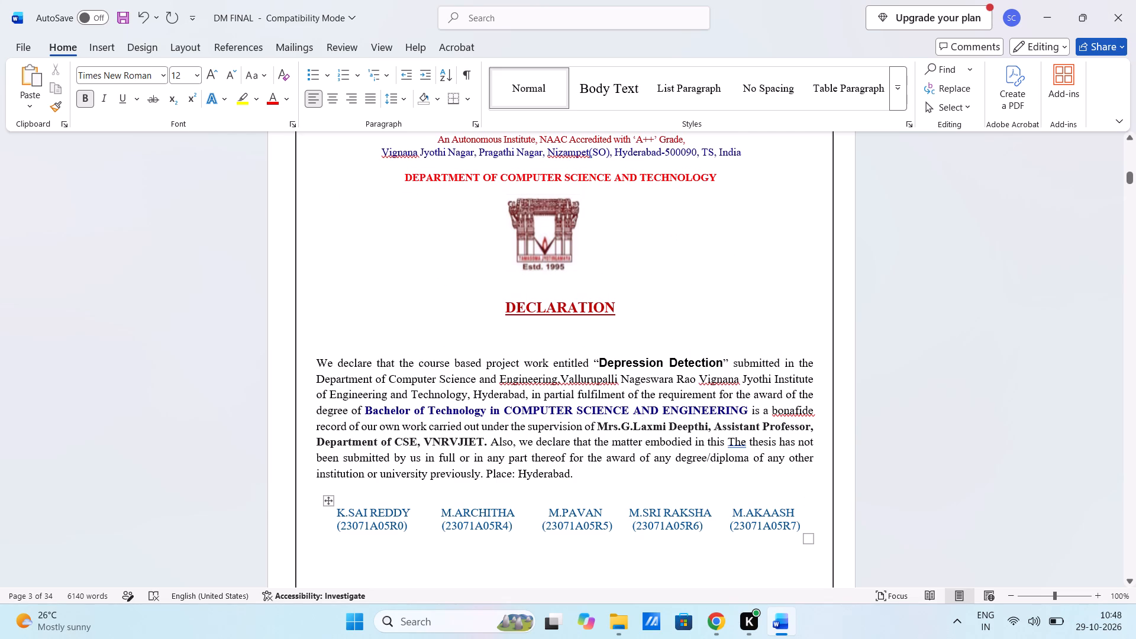
{"action": "triple_click", "coordinate": [369, 515]}
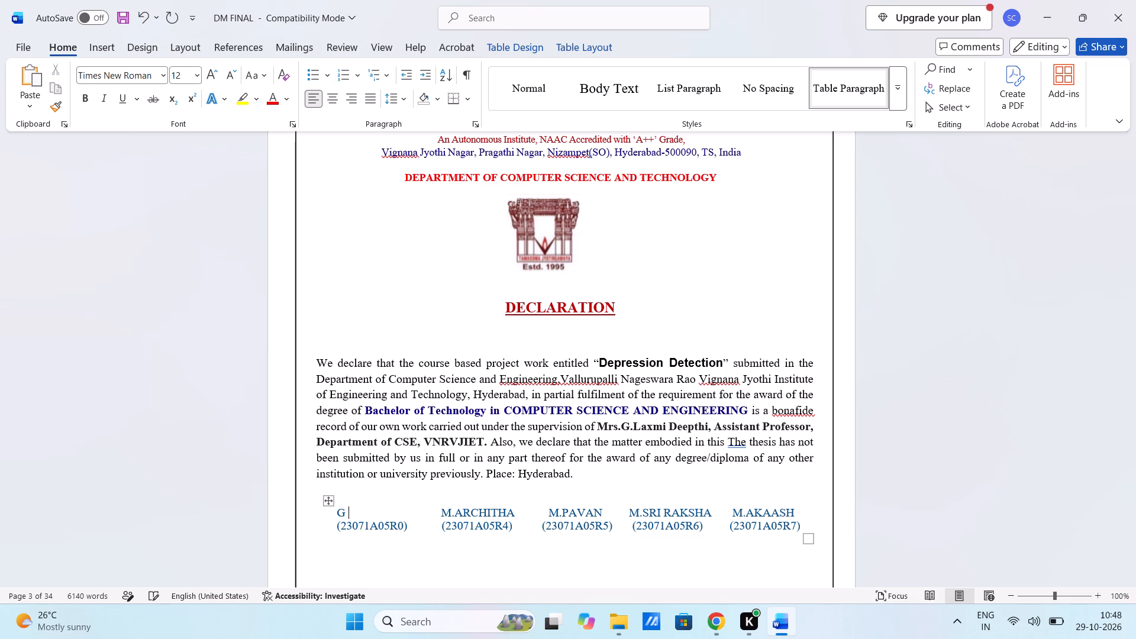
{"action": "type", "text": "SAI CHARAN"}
Change the first student's roll number in the declaration table to match the one on the certificate.
{"action": "left_click", "coordinate": [347, 529]}
{"action": "key", "text": "Delete"}
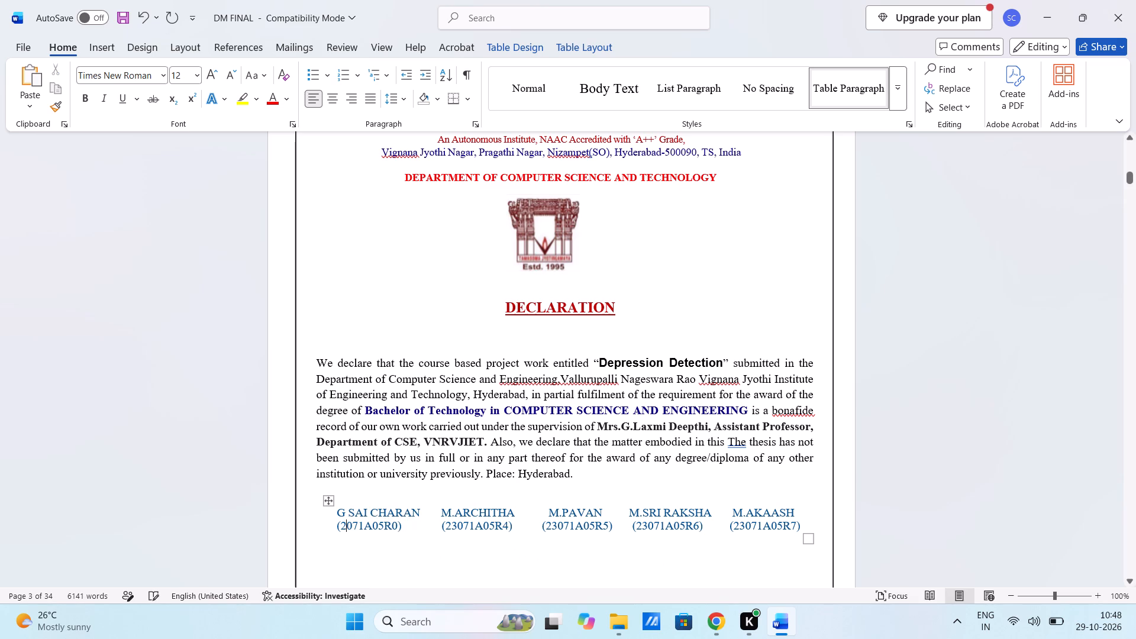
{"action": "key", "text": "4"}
{"action": "key", "text": "Right"}
{"action": "key", "text": "Right"}
{"action": "key", "text": "Right"}
{"action": "key", "text": "Right"}
{"action": "key", "text": "Right"}
{"action": "key", "text": "Right"}
{"action": "key", "text": "Right"}
{"action": "key", "text": "Right"}
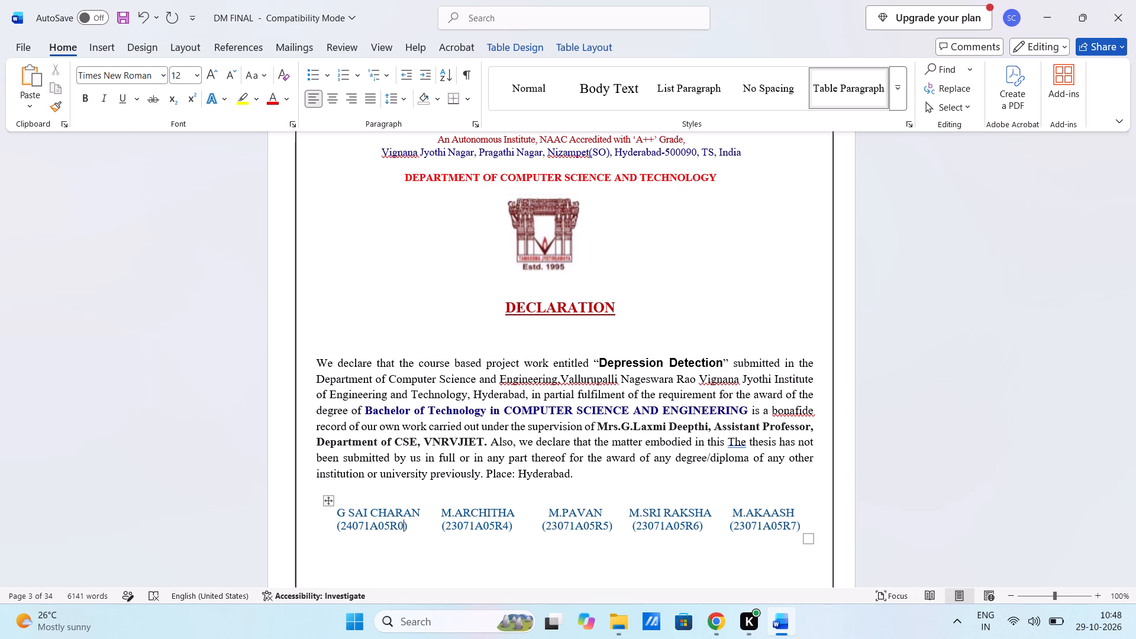
{"action": "key", "text": "BackSpace"}
{"action": "key", "text": "BackSpace"}
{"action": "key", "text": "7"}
{"action": "key", "text": "BackSpace"}
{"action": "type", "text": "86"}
Clear the roll number and name from the second student's column in the declaration table.
{"action": "double_click", "coordinate": [467, 522]}
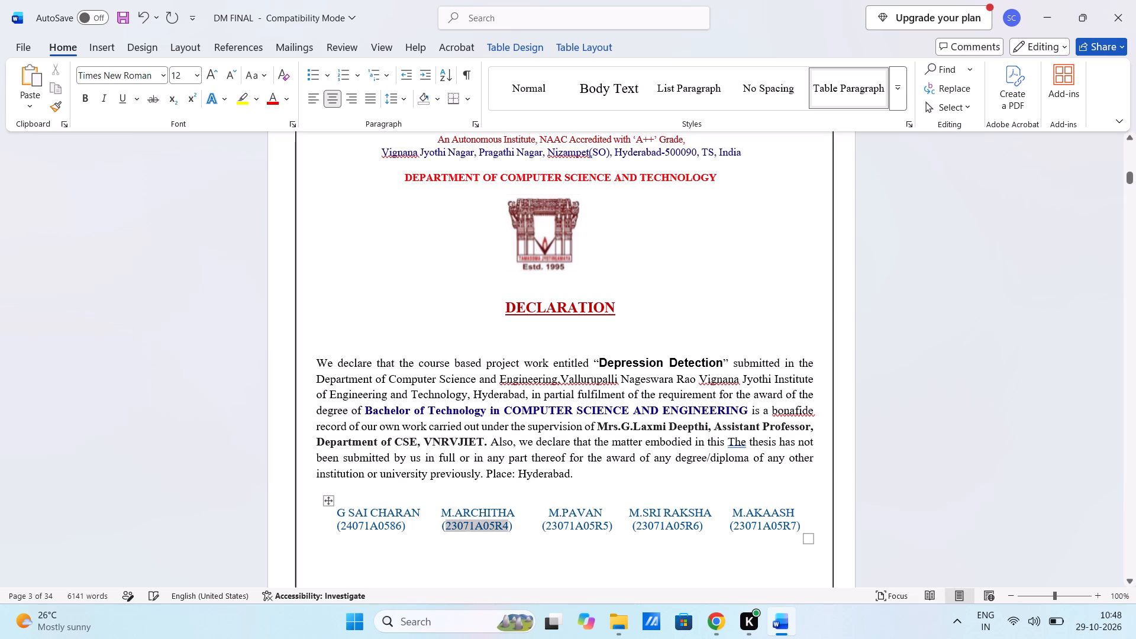
{"action": "key", "text": "BackSpace"}
{"action": "key", "text": "BackSpace"}
{"action": "key", "text": "Delete"}
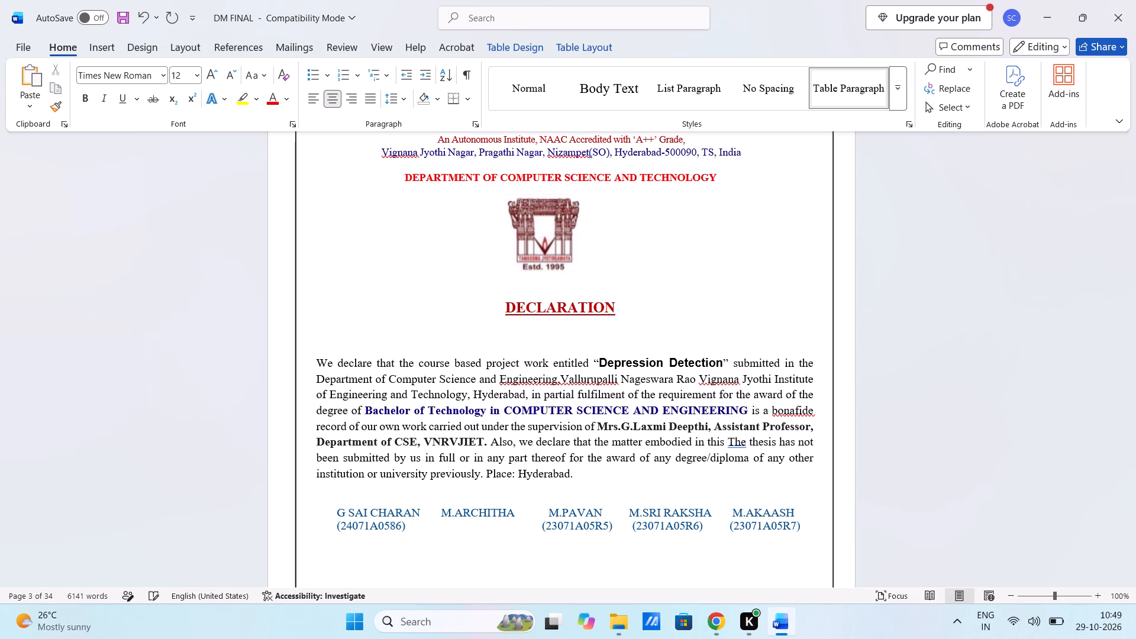
{"action": "key", "text": "Up"}
{"action": "key", "text": "BackSpace"}
{"action": "key", "text": "Delete"}
{"action": "key", "text": "Delete"}
{"action": "key", "text": "Delete"}
{"action": "key", "text": "Delete"}
{"action": "key", "text": "Delete"}
{"action": "key", "text": "BackSpace"}
{"action": "key", "text": "BackSpace"}
{"action": "key", "text": "BackSpace"}
{"action": "key", "text": "BackSpace"}
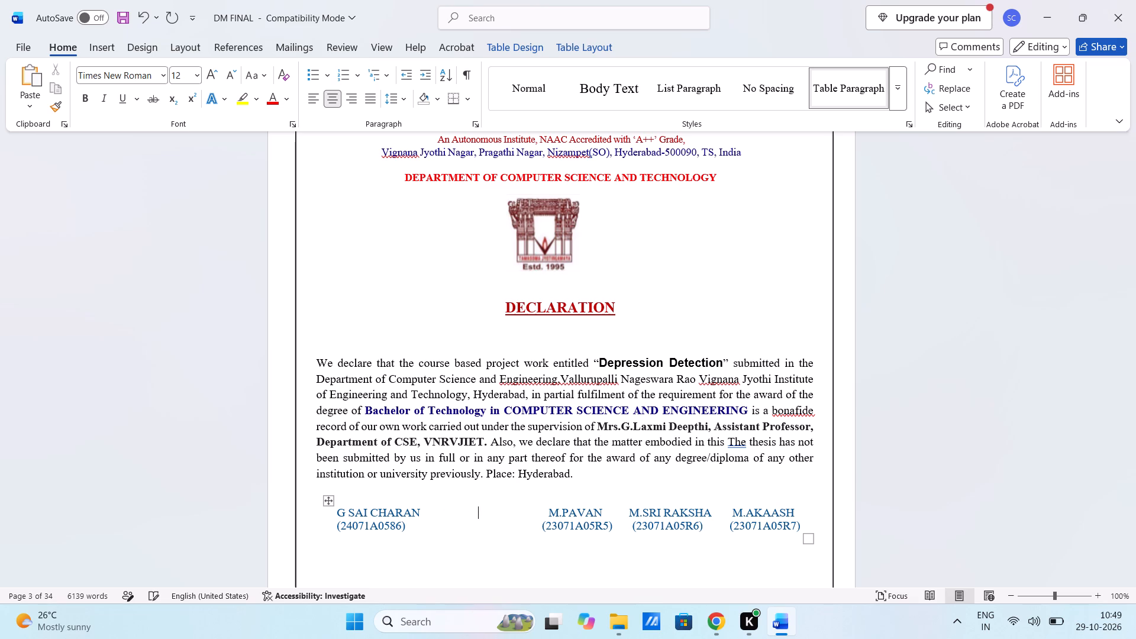
Change the name in the declaration table's third column to the certificate's second student, keeping the initial.
{"action": "double_click", "coordinate": [548, 514]}
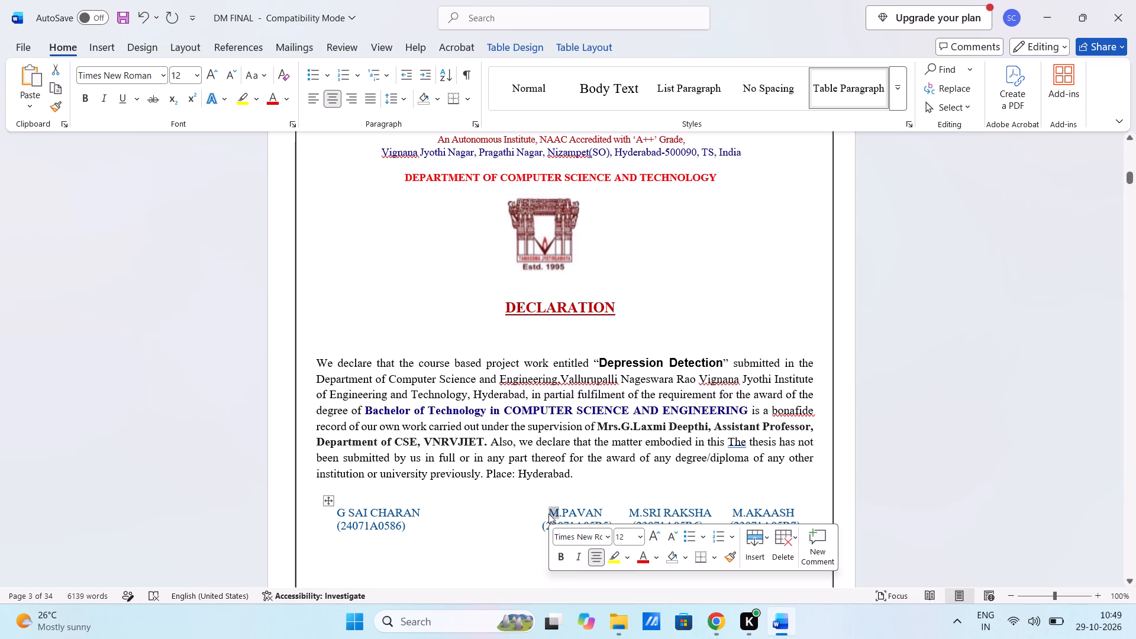
{"action": "double_click", "coordinate": [561, 511]}
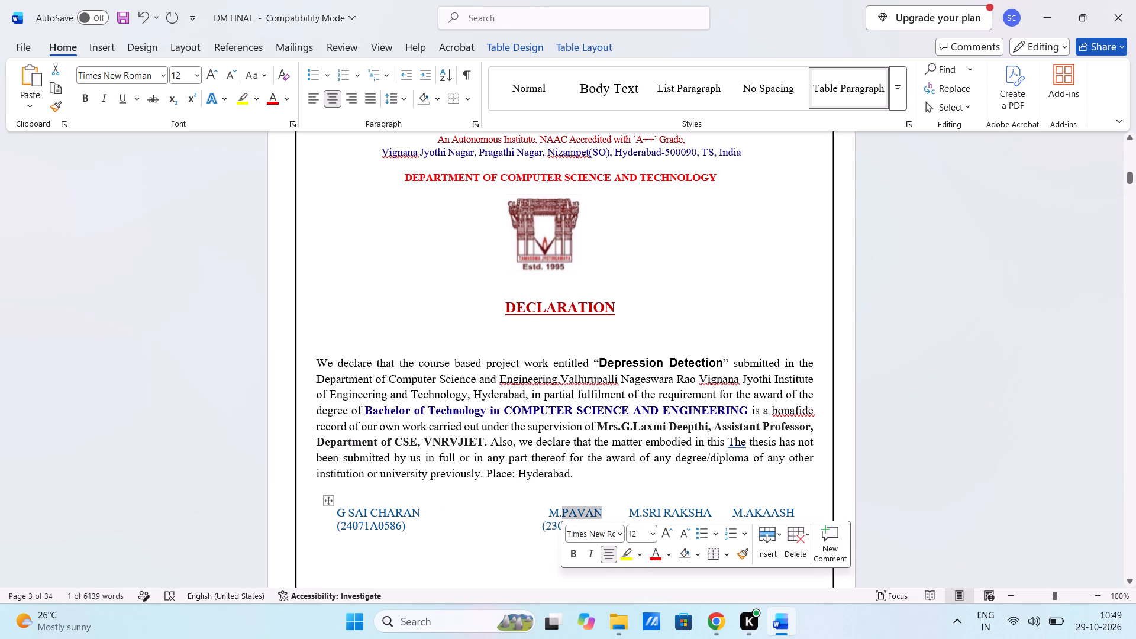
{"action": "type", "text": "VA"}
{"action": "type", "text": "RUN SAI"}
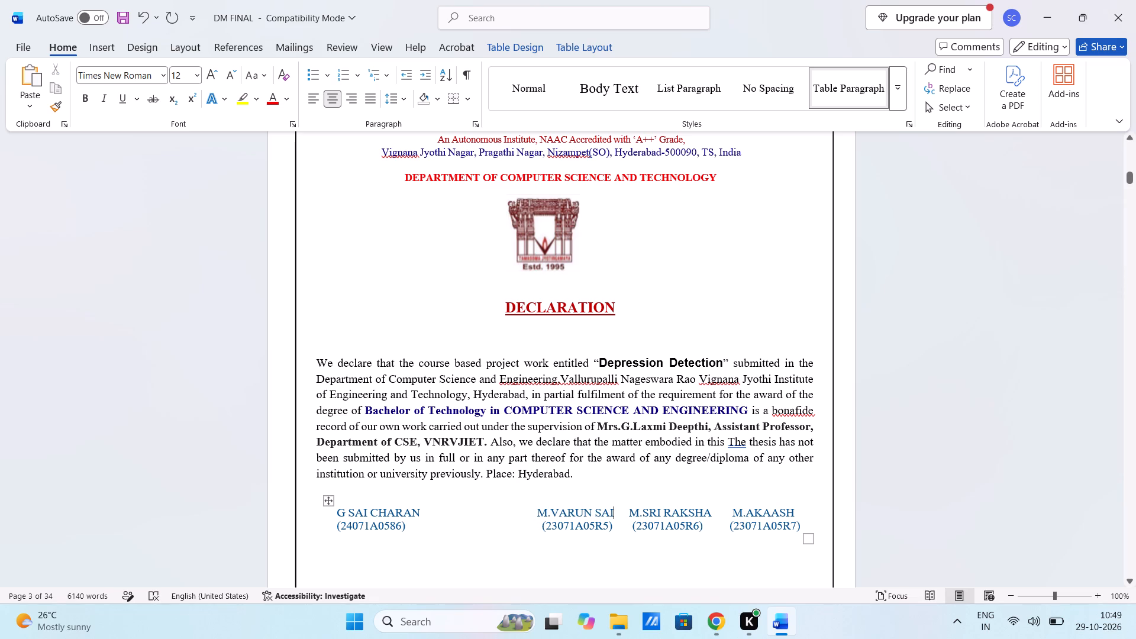
Change the roll number in the declaration table's third column to the certificate's second student's number.
{"action": "left_click", "coordinate": [556, 529]}
{"action": "key", "text": "BackSpace"}
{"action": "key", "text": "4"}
{"action": "key", "text": "Right"}
{"action": "key", "text": "Right"}
{"action": "key", "text": "Right"}
{"action": "key", "text": "Right"}
{"action": "key", "text": "Right"}
{"action": "key", "text": "Right"}
{"action": "key", "text": "Right"}
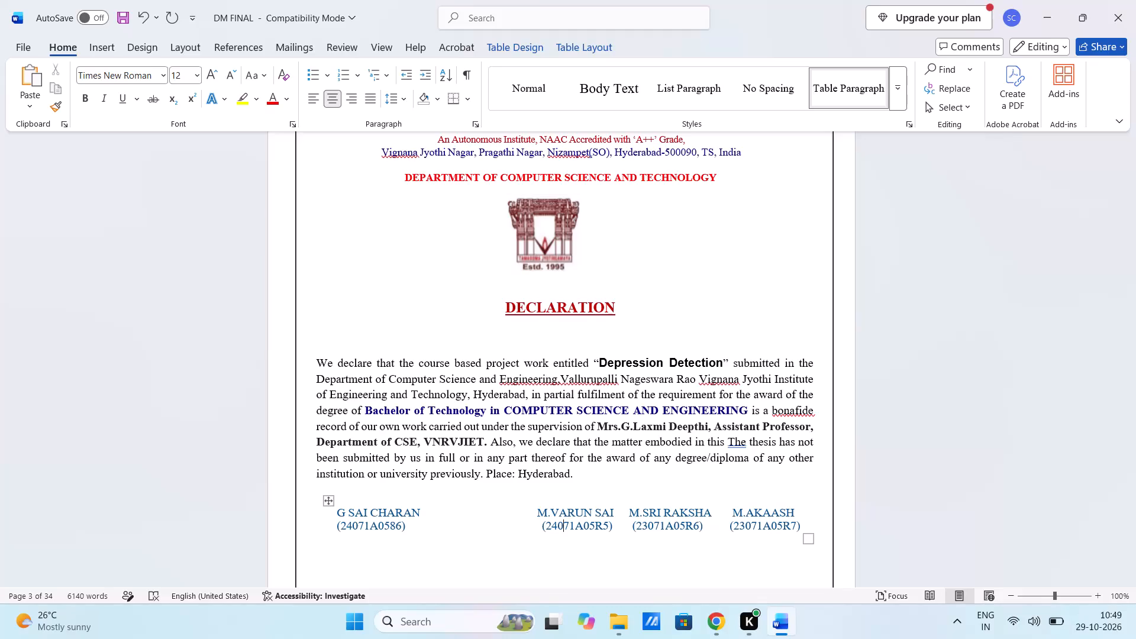
{"action": "key", "text": "Delete"}
{"action": "key", "text": "BackSpace"}
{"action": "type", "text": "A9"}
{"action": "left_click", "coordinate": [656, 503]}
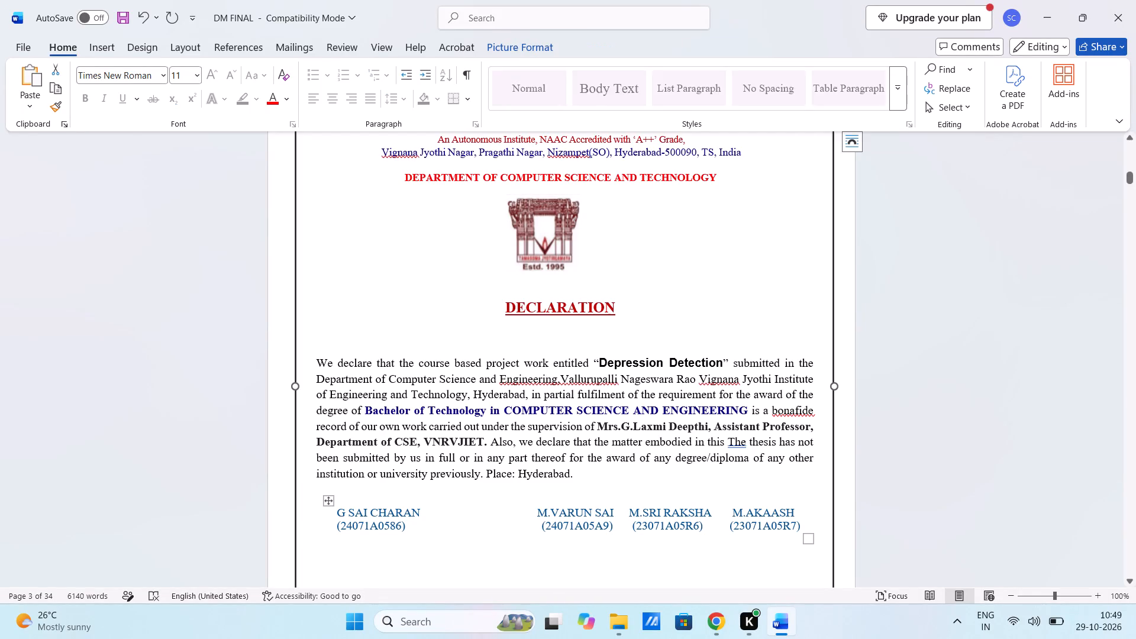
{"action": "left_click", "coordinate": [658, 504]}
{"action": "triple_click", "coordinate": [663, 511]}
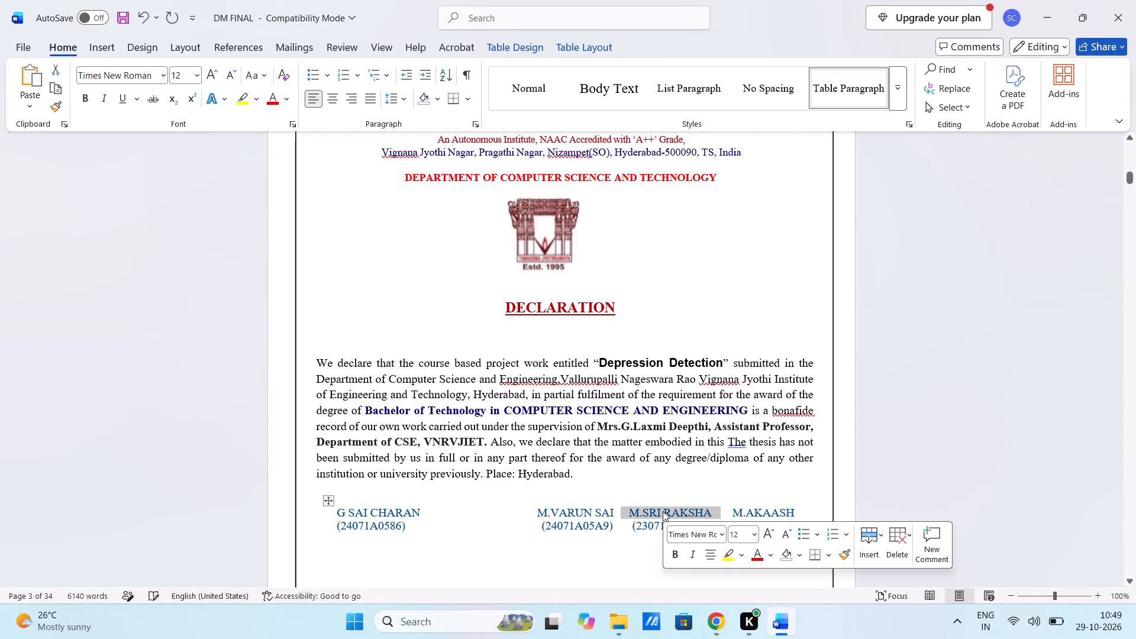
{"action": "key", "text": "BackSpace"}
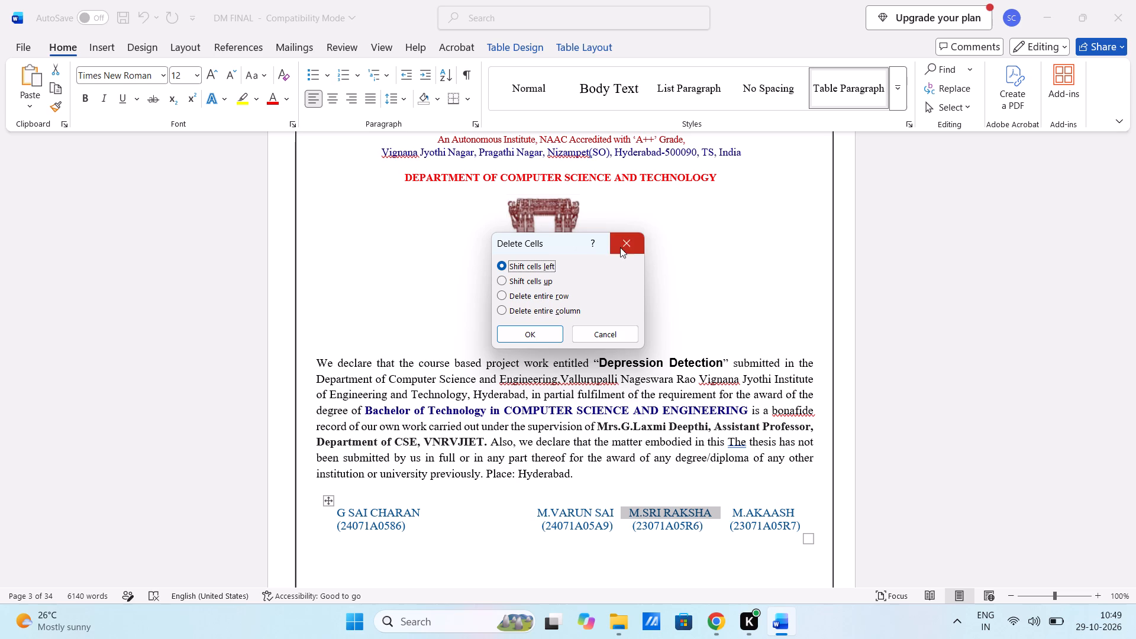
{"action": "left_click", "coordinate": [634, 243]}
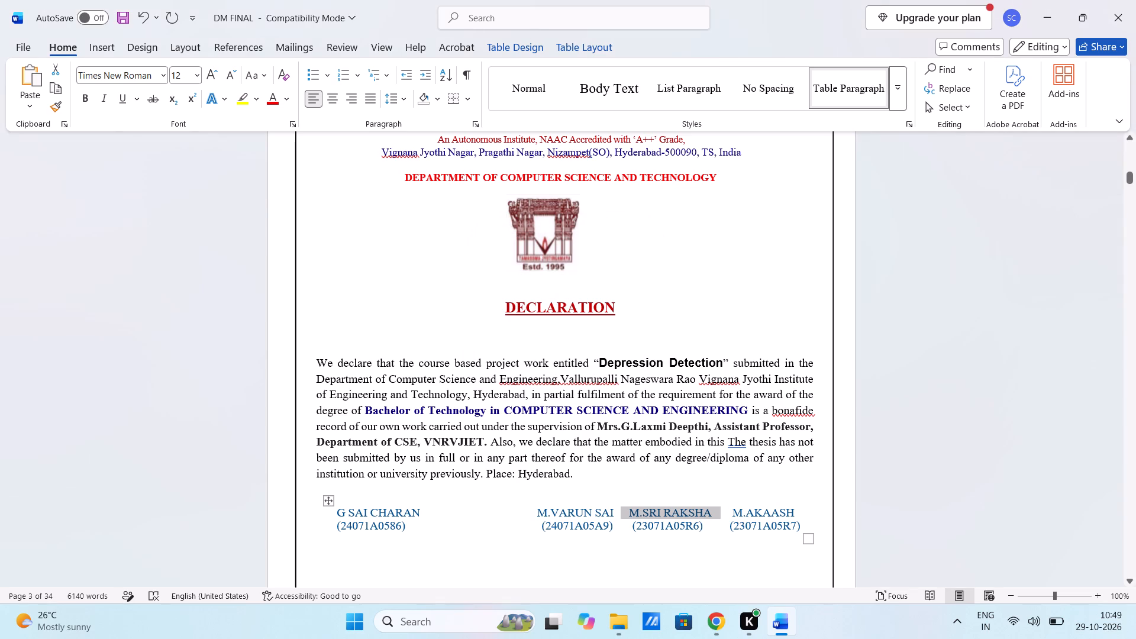
Clear the name and roll number from the fourth student's column in the declaration table.
{"action": "left_click", "coordinate": [680, 511]}
{"action": "double_click", "coordinate": [680, 511]}
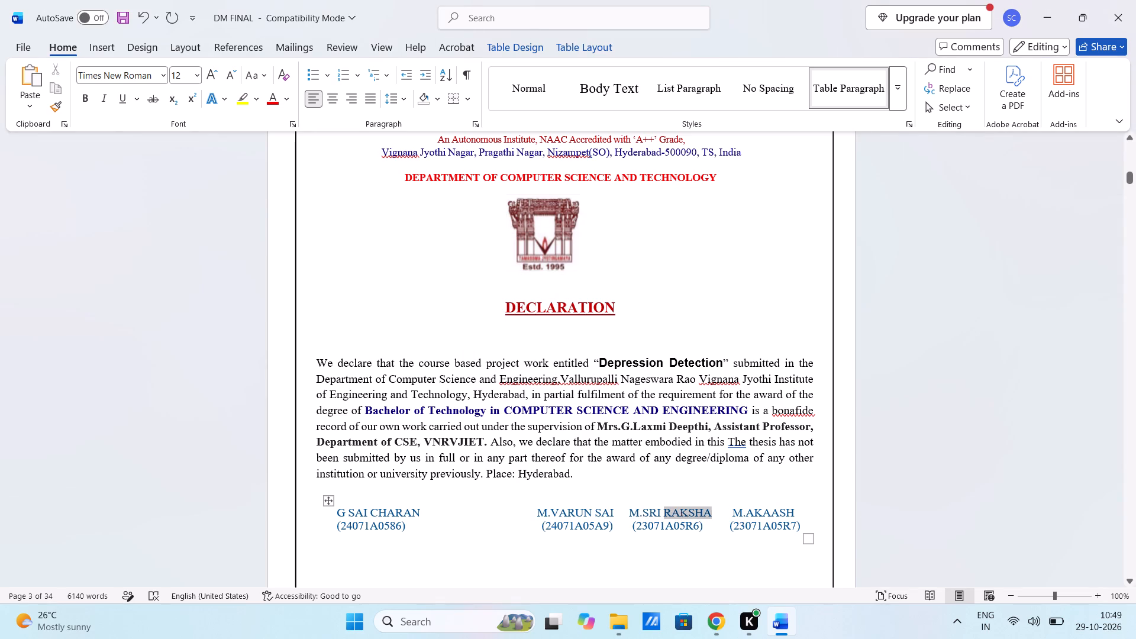
{"action": "key", "text": "BackSpace"}
{"action": "key", "text": "BackSpace"}
{"action": "key", "text": "BackSpace"}
{"action": "key", "text": "BackSpace"}
{"action": "key", "text": "BackSpace"}
{"action": "key", "text": "BackSpace"}
{"action": "key", "text": "BackSpace"}
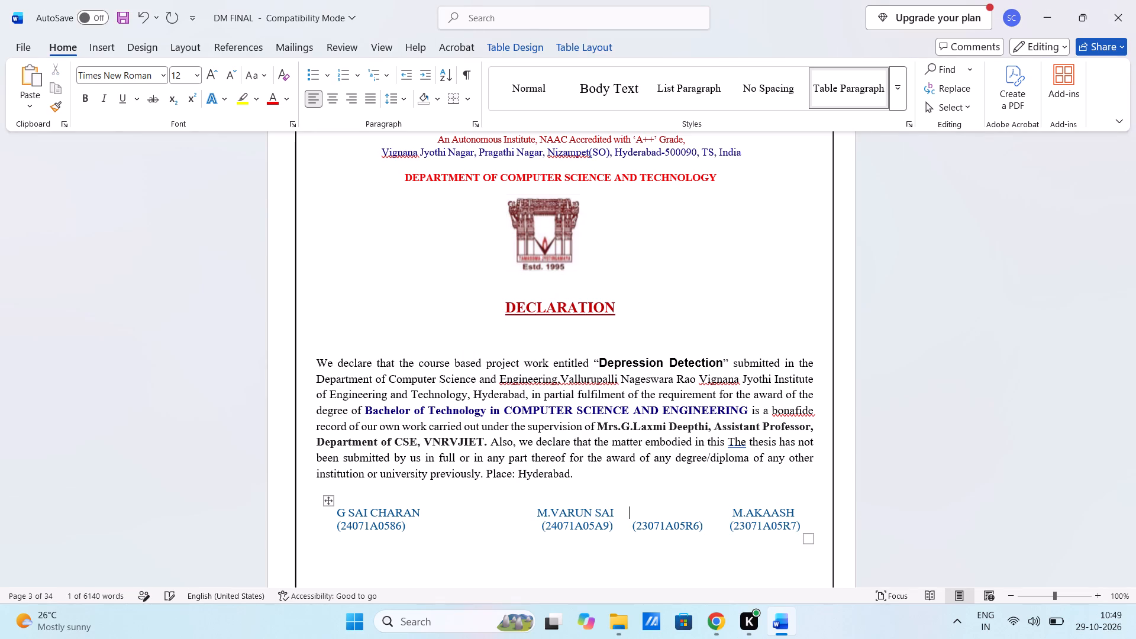
{"action": "double_click", "coordinate": [680, 527]}
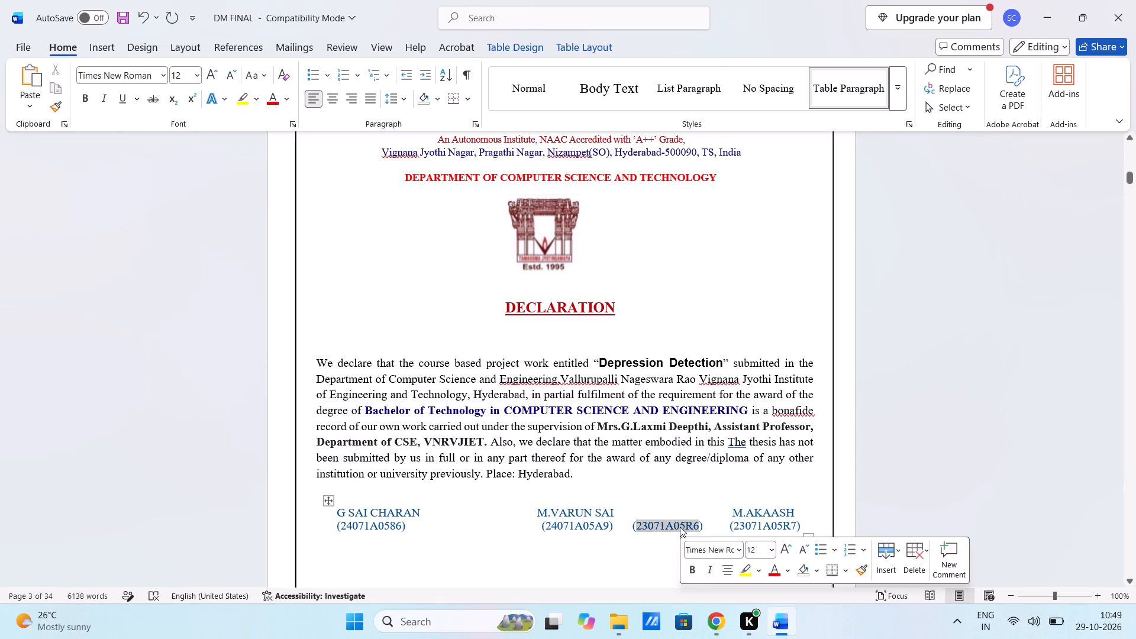
{"action": "key", "text": "BackSpace"}
{"action": "key", "text": "Delete"}
{"action": "key", "text": "BackSpace"}
{"action": "key", "text": "Escape"}
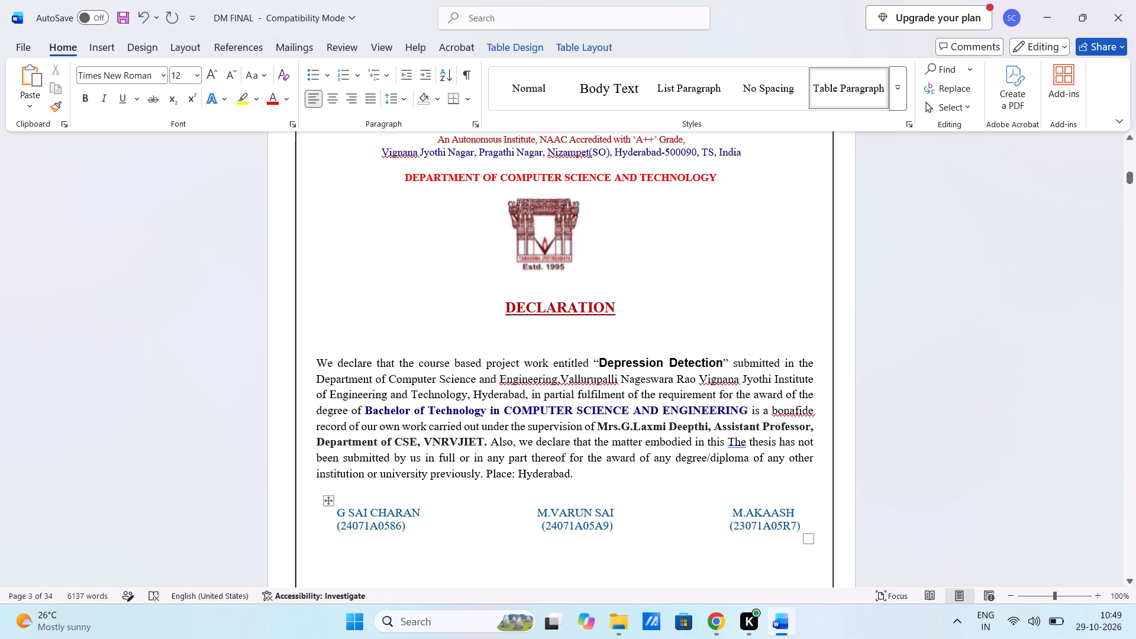
Replace the name in the declaration table's last column with the project team's third student, initial first without a dot.
{"action": "double_click", "coordinate": [761, 514]}
{"action": "key", "text": "BackSpace"}
{"action": "key", "text": "BackSpace"}
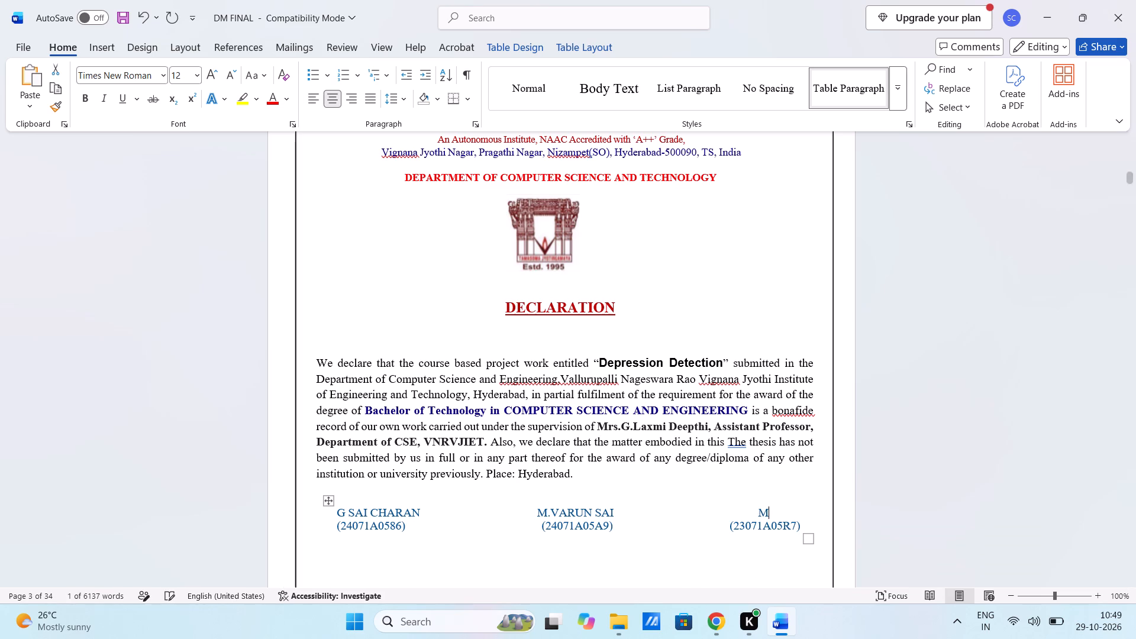
{"action": "key", "text": "BackSpace"}
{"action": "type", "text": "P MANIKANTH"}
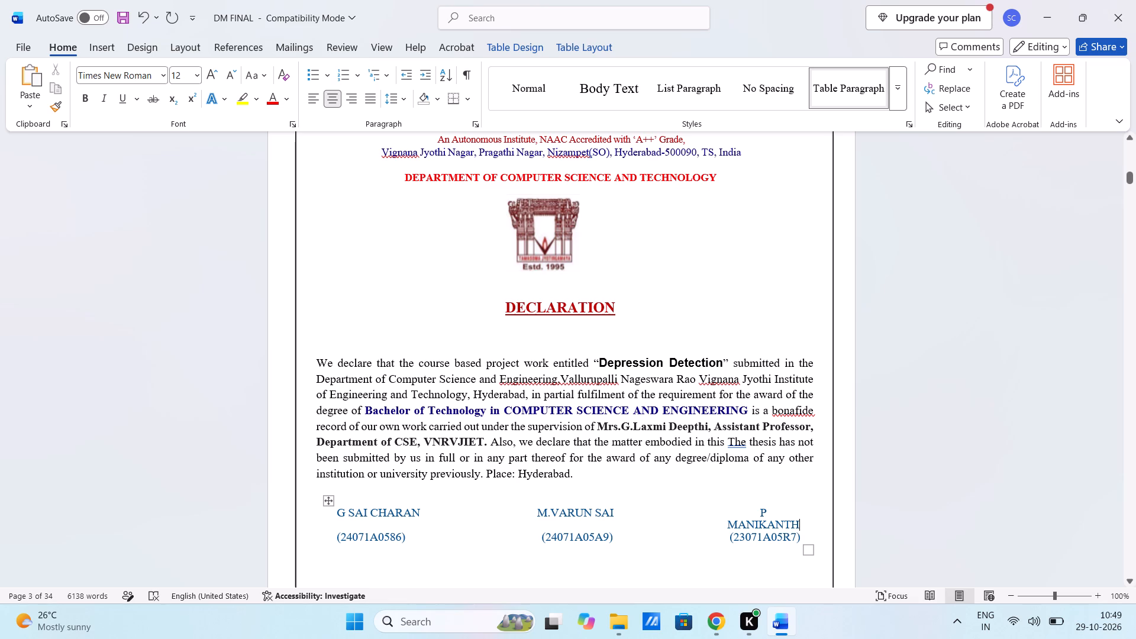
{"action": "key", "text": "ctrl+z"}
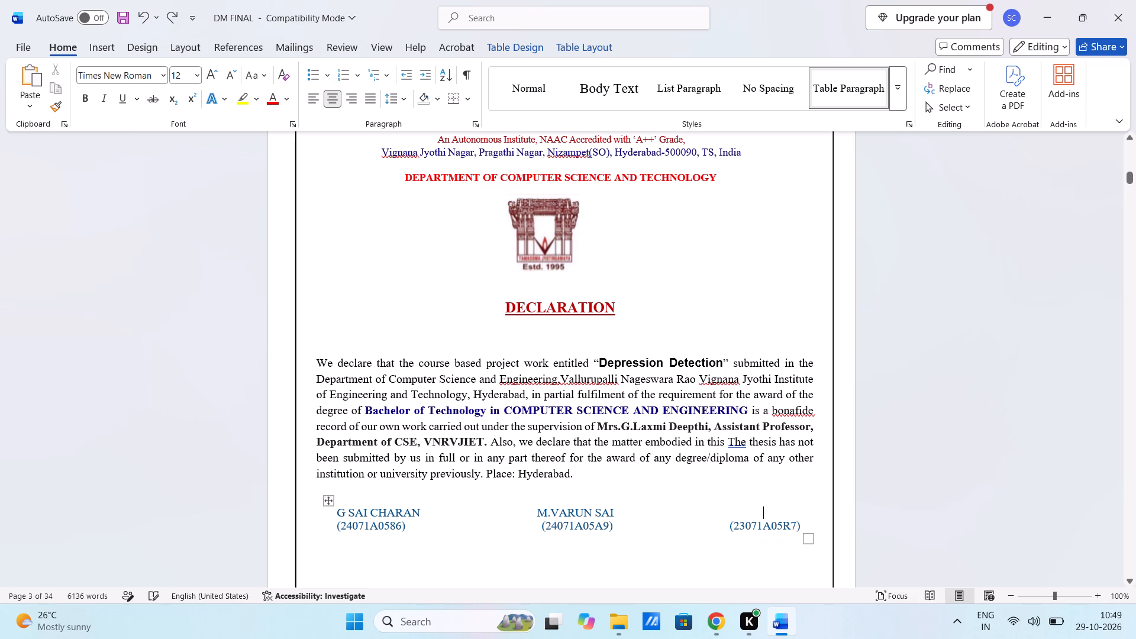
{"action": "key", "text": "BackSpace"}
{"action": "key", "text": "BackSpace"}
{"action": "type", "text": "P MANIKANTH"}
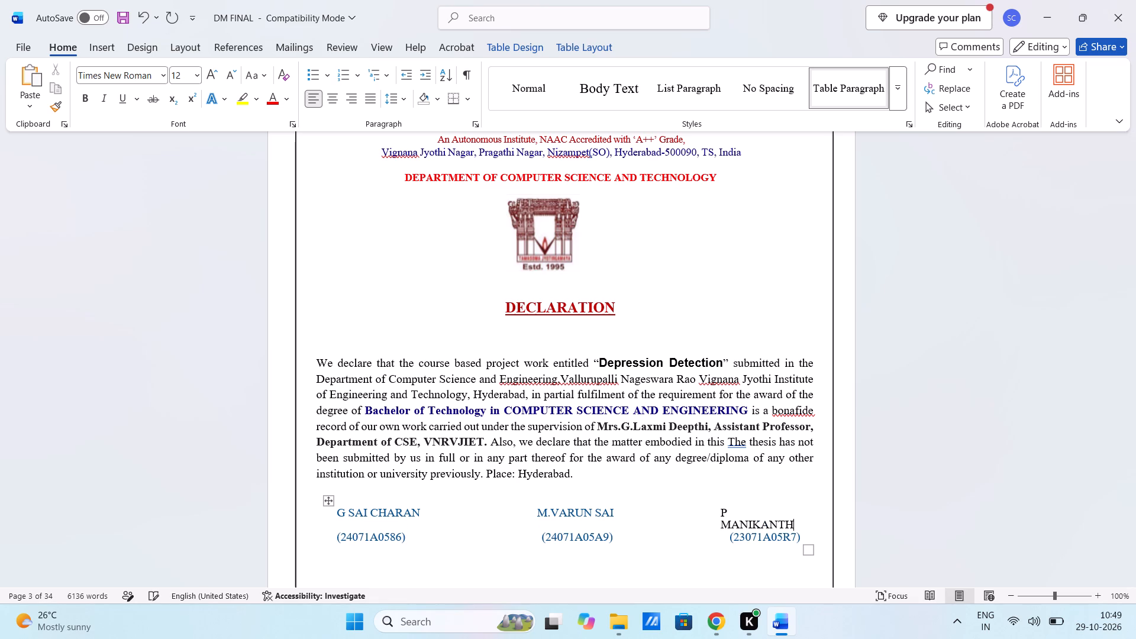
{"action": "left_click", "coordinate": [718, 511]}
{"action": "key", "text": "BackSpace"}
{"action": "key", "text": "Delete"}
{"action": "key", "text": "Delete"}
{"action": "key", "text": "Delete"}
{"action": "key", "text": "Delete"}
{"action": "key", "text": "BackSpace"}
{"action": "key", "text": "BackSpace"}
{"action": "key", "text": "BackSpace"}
Widen the declaration table towards the page border so the last student's name fits on one line.
{"action": "left_click_drag", "start_coordinate": [326, 504], "coordinate": [316, 504]}
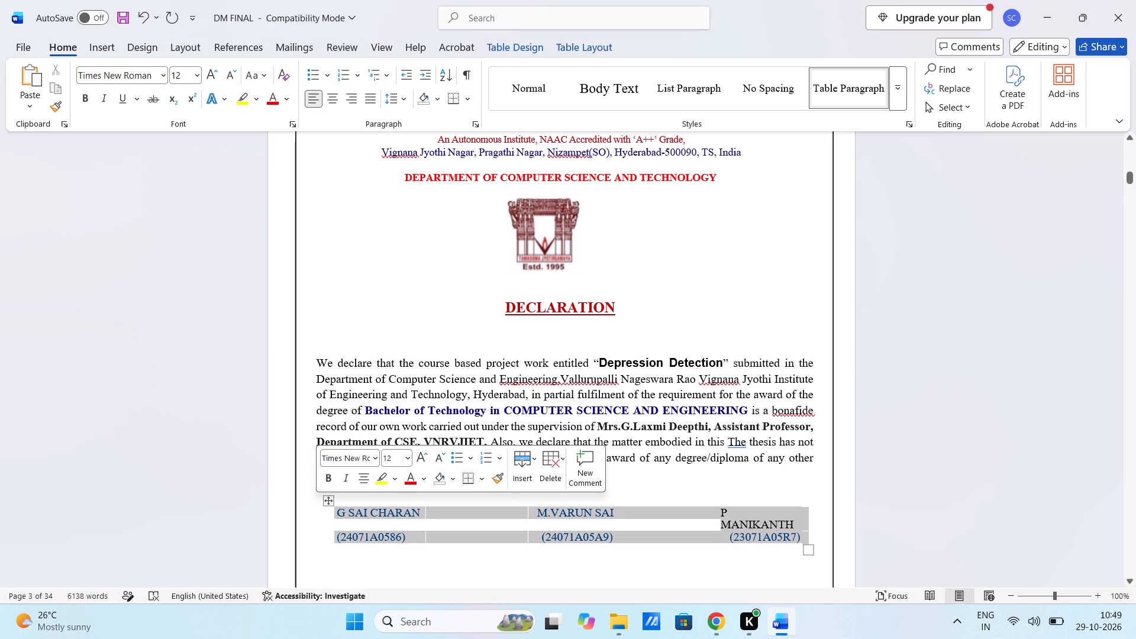
{"action": "left_click_drag", "start_coordinate": [325, 503], "coordinate": [315, 503]}
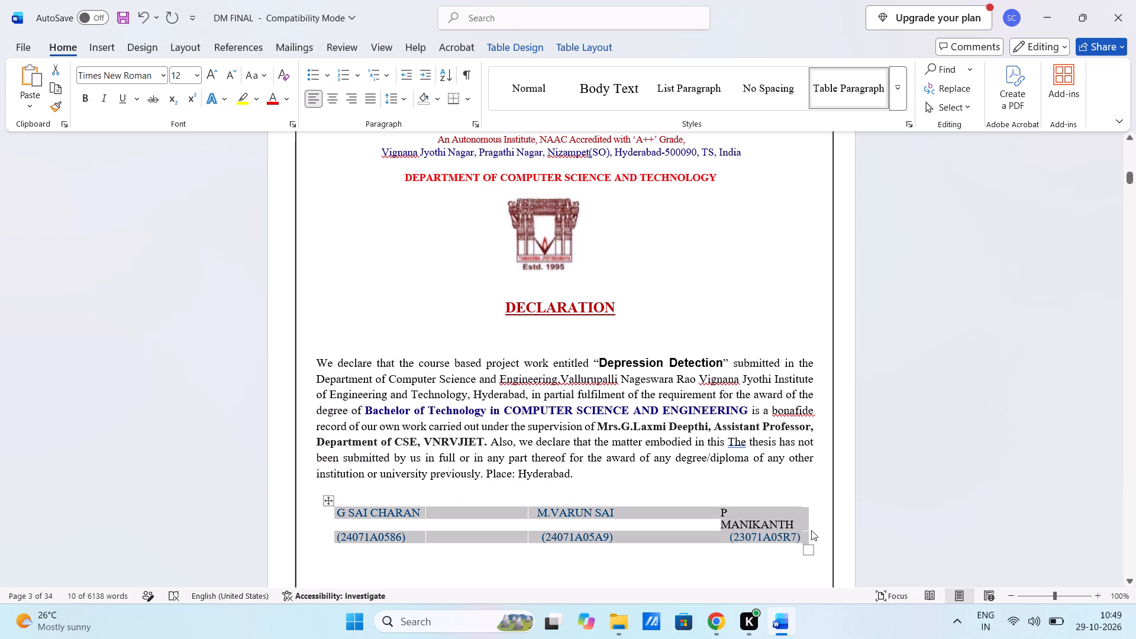
{"action": "left_click_drag", "start_coordinate": [809, 551], "coordinate": [821, 542]}
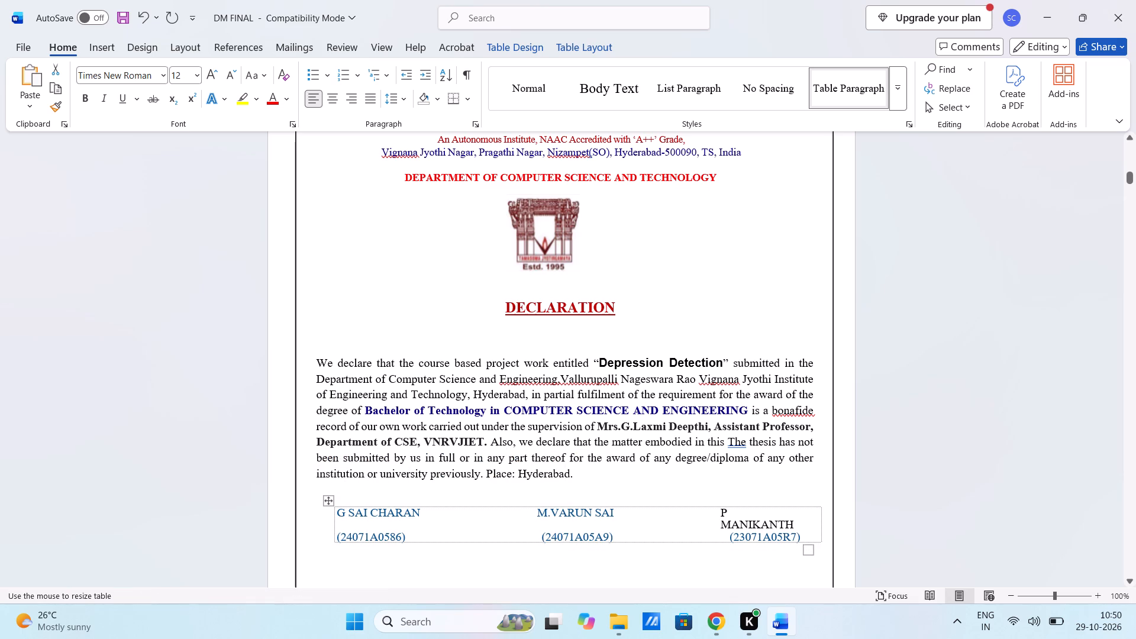
{"action": "left_click_drag", "start_coordinate": [821, 542], "coordinate": [822, 541]}
{"action": "left_click", "coordinate": [792, 523]}
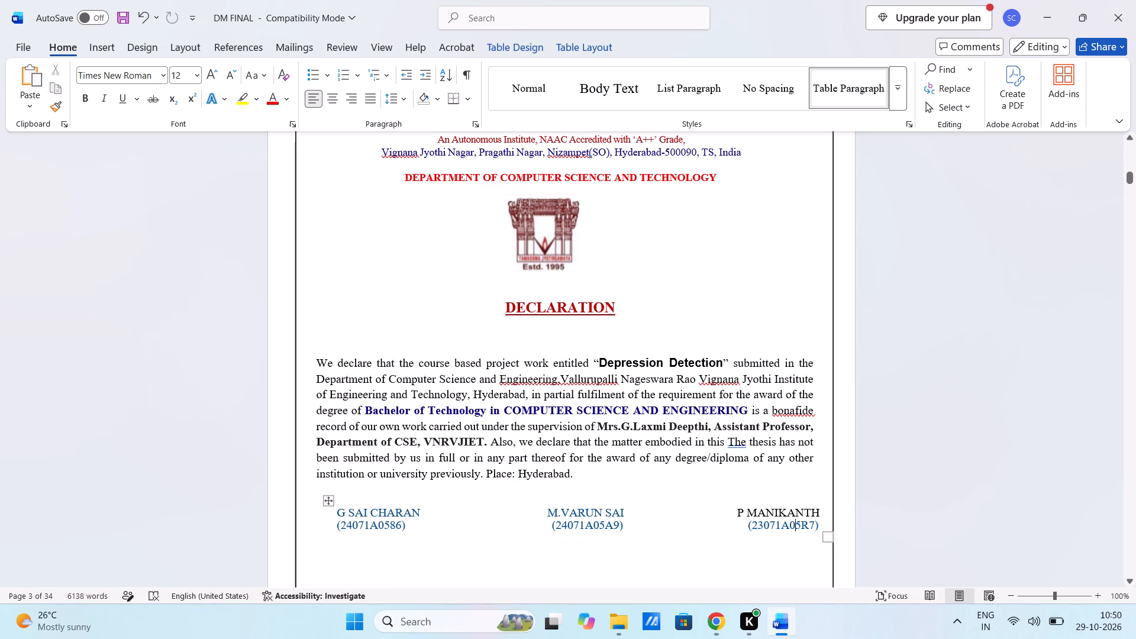
{"action": "left_click", "coordinate": [804, 524]}
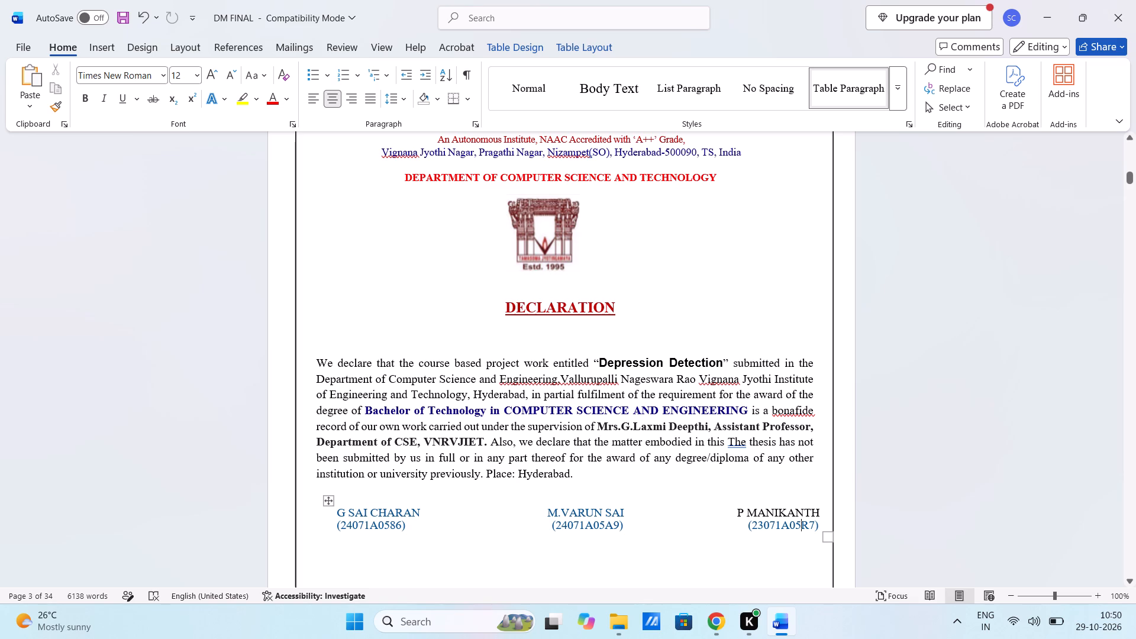
Colour the last student's name and initial in the declaration table dark blue, similar to the other entries.
{"action": "double_click", "coordinate": [759, 513]}
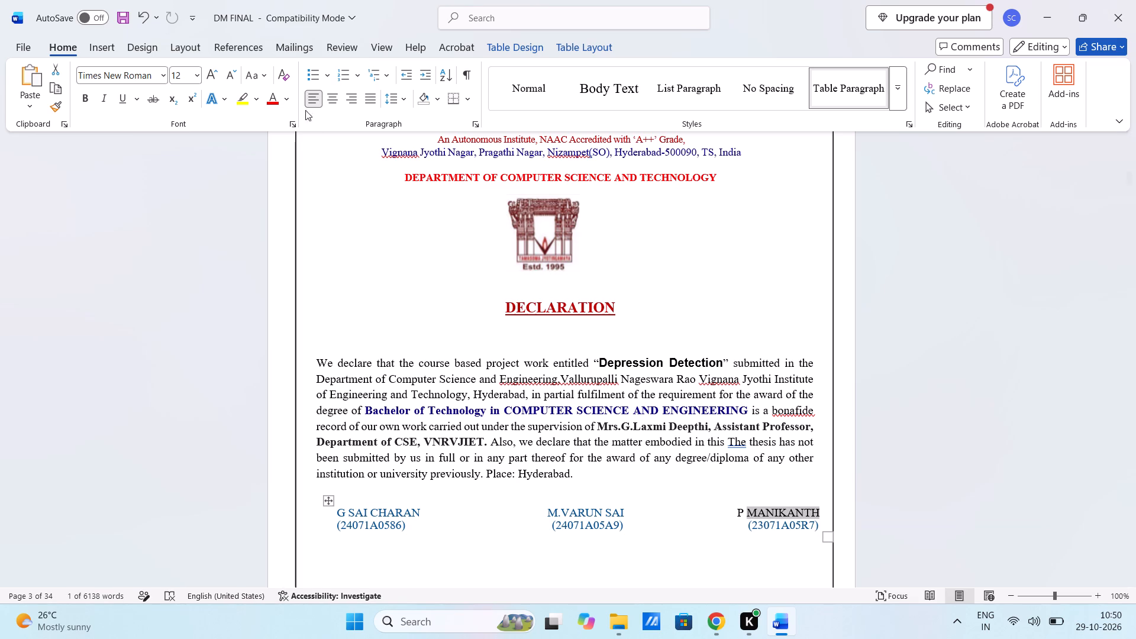
{"action": "left_click", "coordinate": [290, 100]}
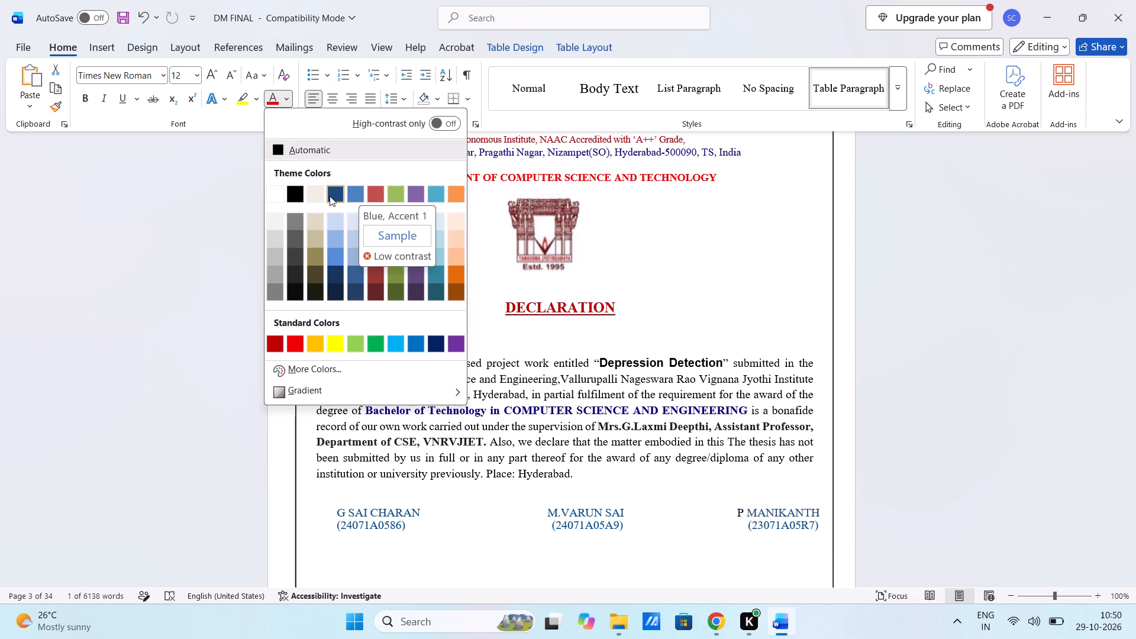
{"action": "left_click", "coordinate": [330, 195]}
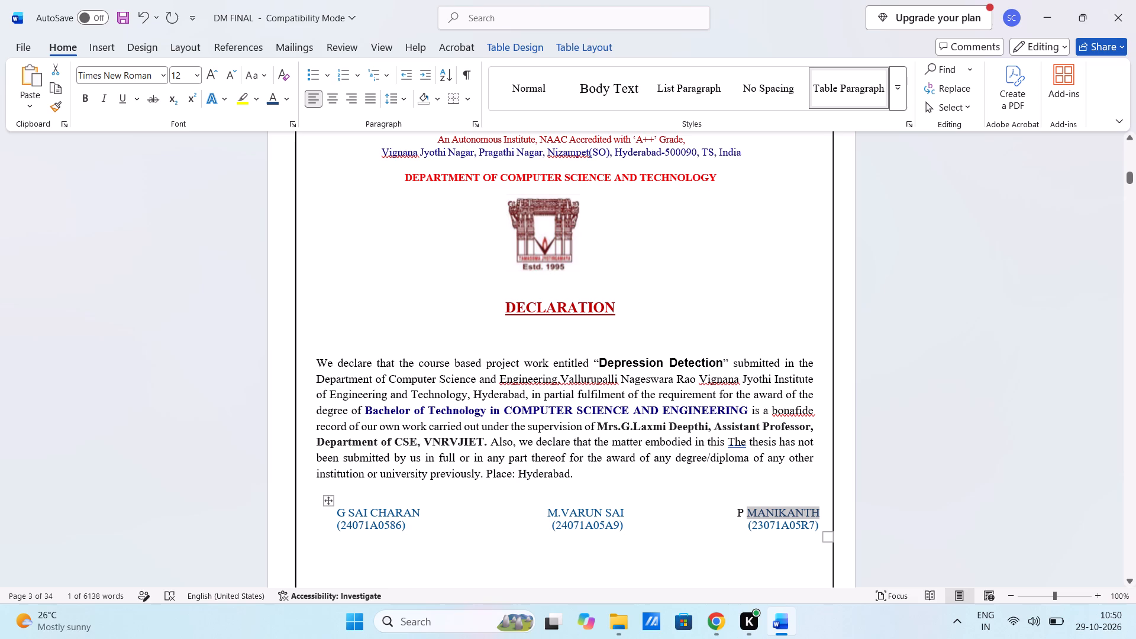
{"action": "left_click", "coordinate": [737, 514]}
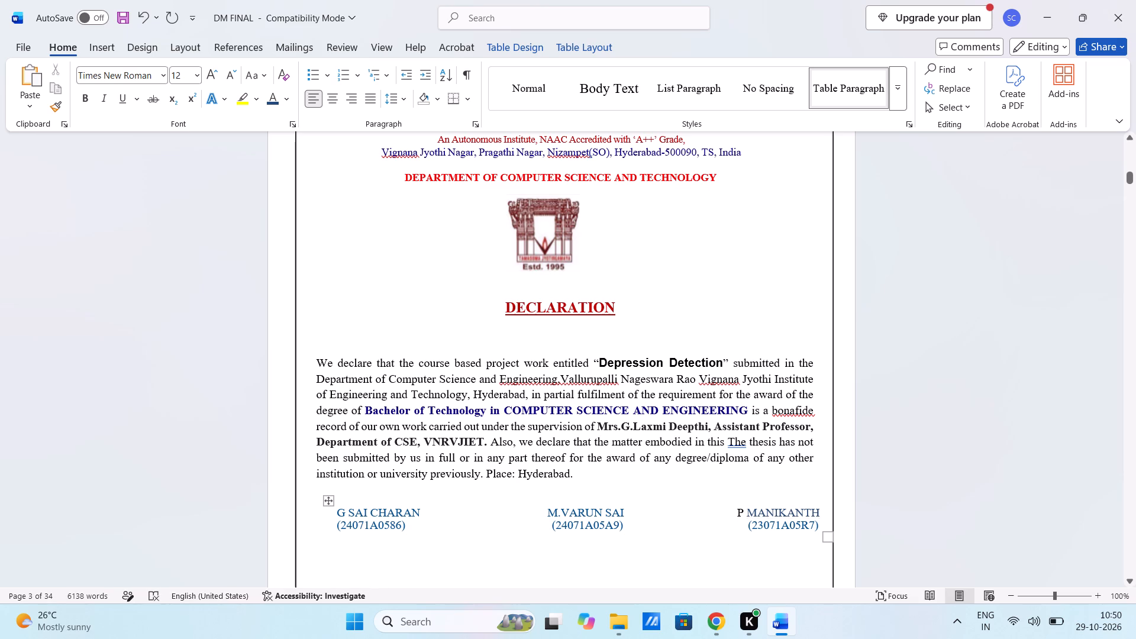
{"action": "key", "text": "shift+Right"}
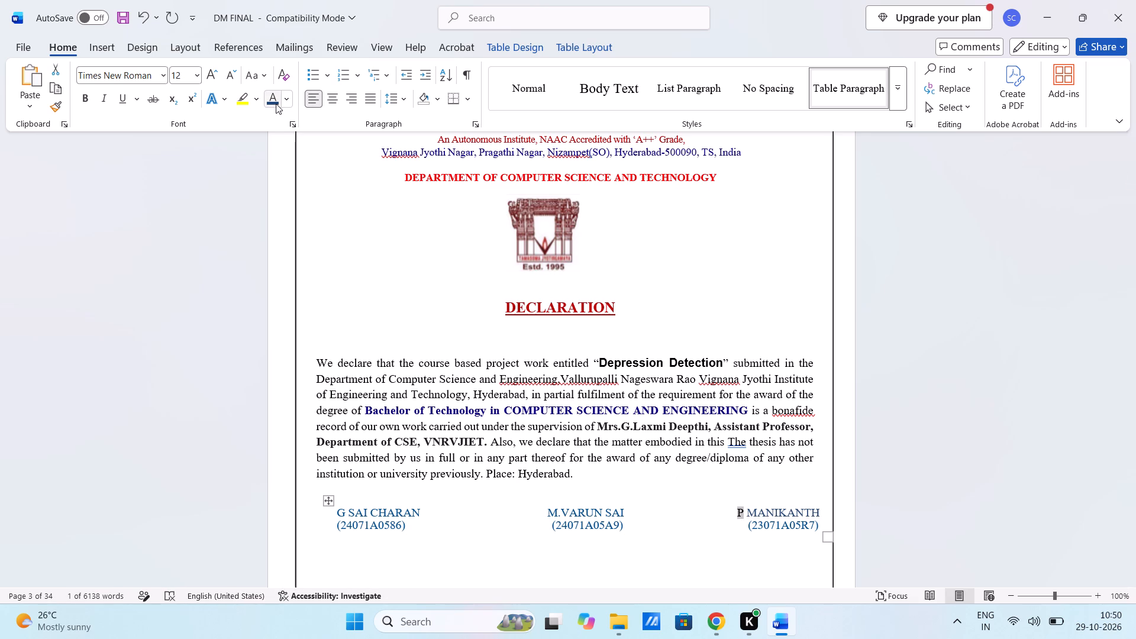
{"action": "left_click", "coordinate": [276, 104]}
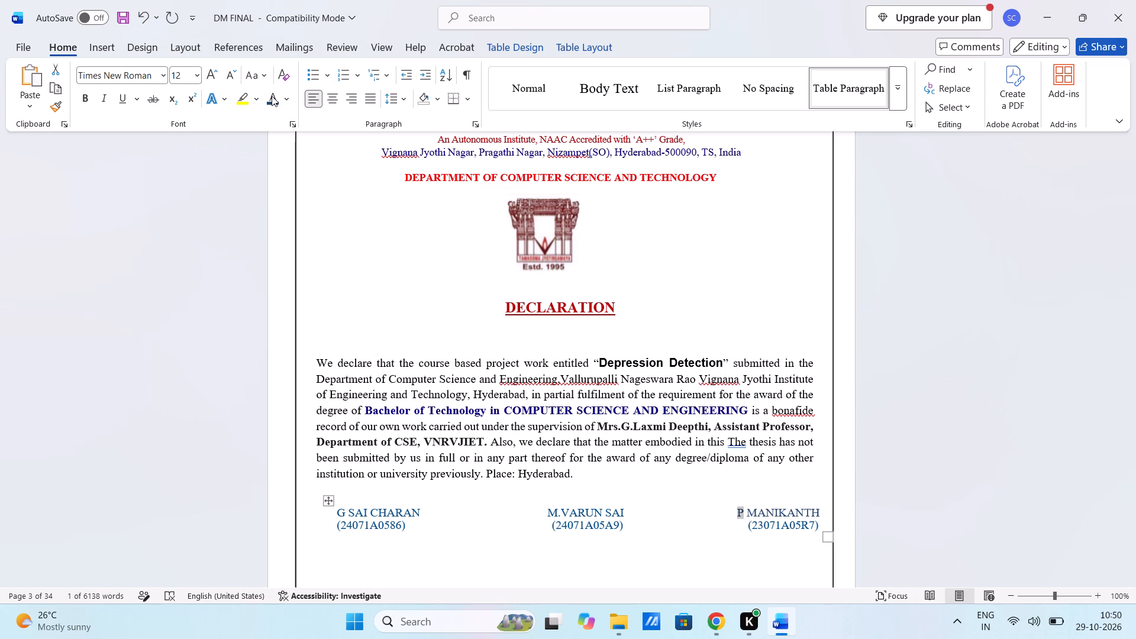
{"action": "left_click", "coordinate": [272, 96]}
{"action": "left_click", "coordinate": [762, 559]}
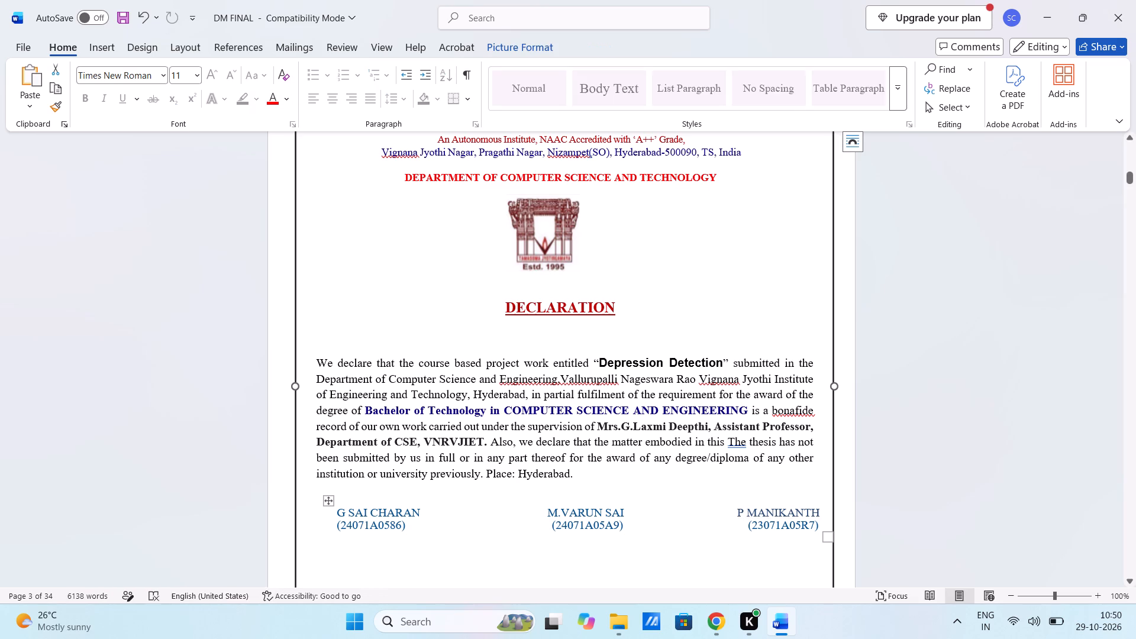
Change the roll number in the declaration table's last column to the third student's number.
{"action": "left_click", "coordinate": [761, 522]}
{"action": "key", "text": "BackSpace"}
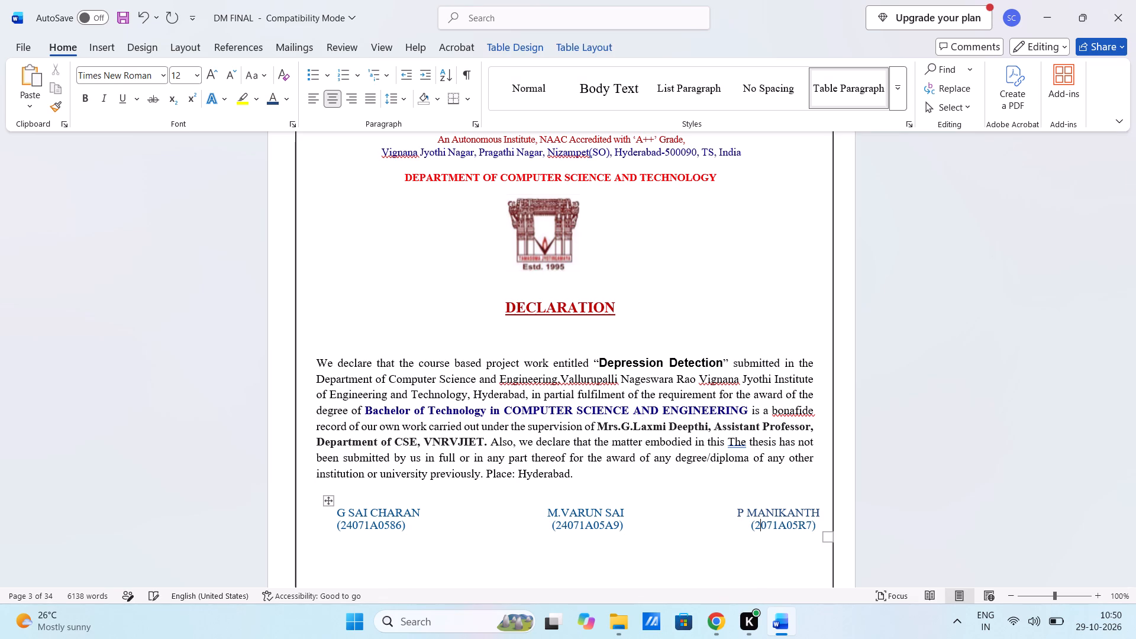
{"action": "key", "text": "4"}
{"action": "key", "text": "Right"}
{"action": "key", "text": "Right"}
{"action": "key", "text": "Right"}
{"action": "key", "text": "Right"}
{"action": "key", "text": "Right"}
{"action": "key", "text": "Right"}
{"action": "key", "text": "Right"}
{"action": "key", "text": "BackSpace"}
{"action": "key", "text": "Delete"}
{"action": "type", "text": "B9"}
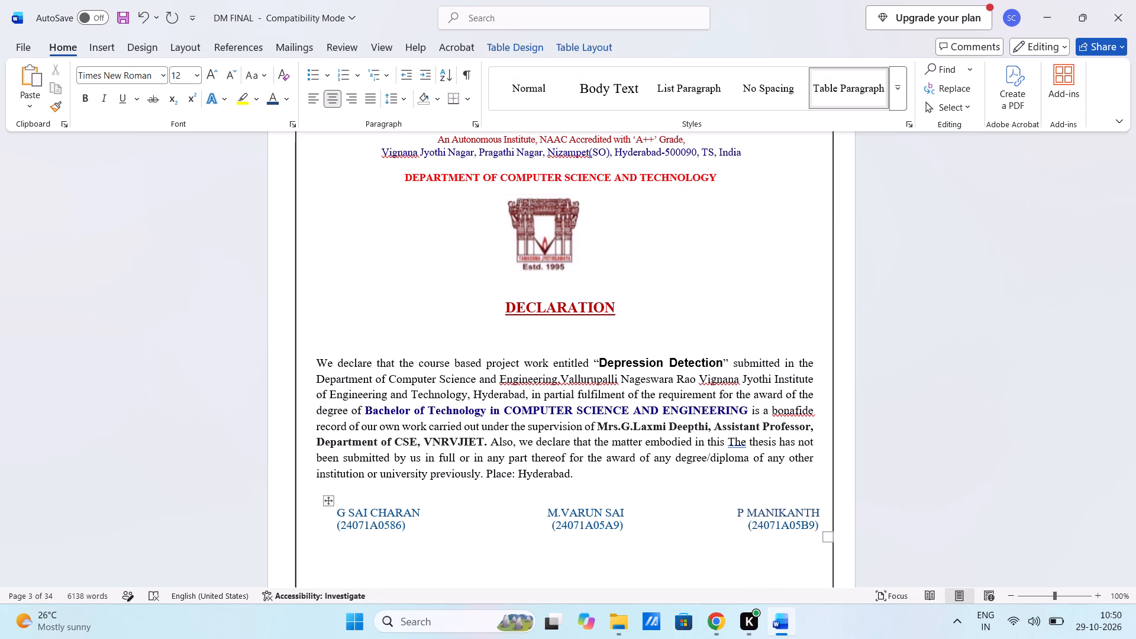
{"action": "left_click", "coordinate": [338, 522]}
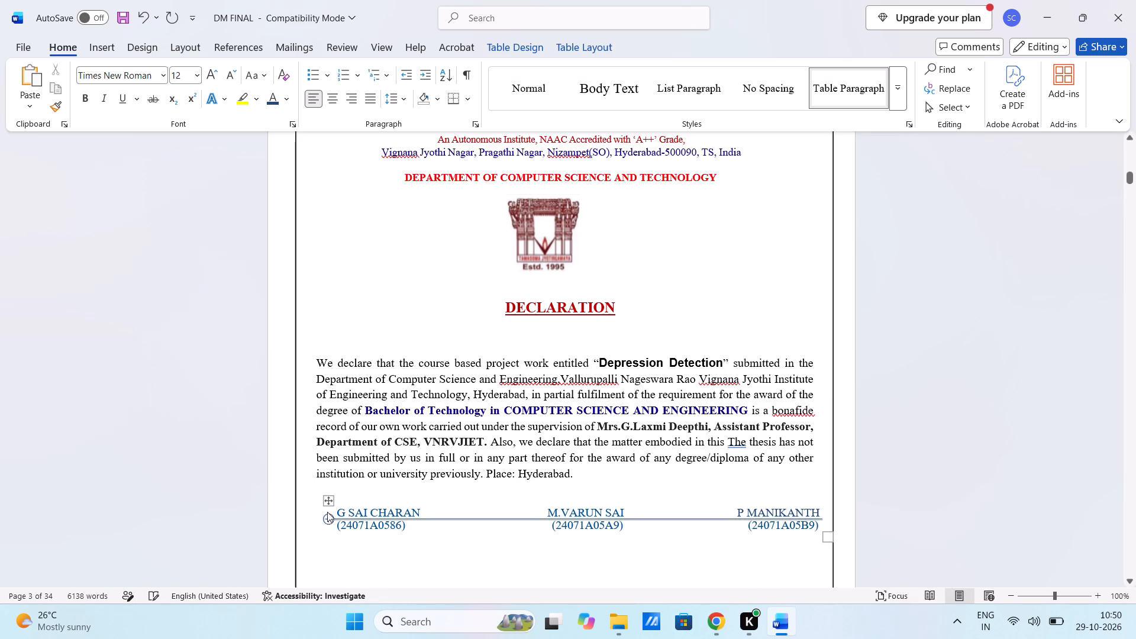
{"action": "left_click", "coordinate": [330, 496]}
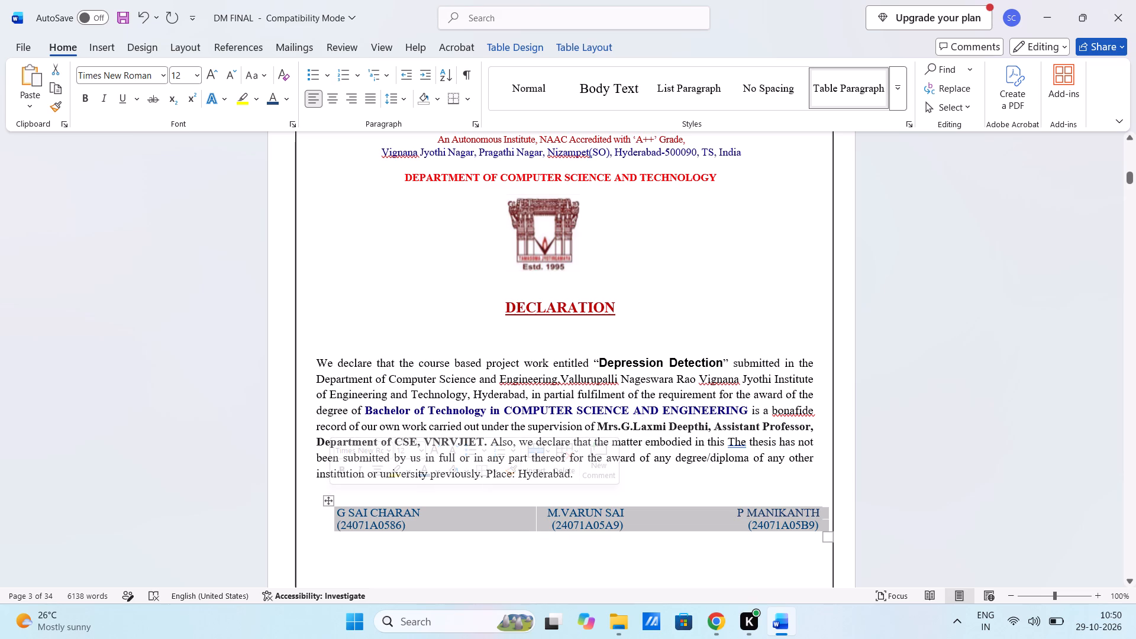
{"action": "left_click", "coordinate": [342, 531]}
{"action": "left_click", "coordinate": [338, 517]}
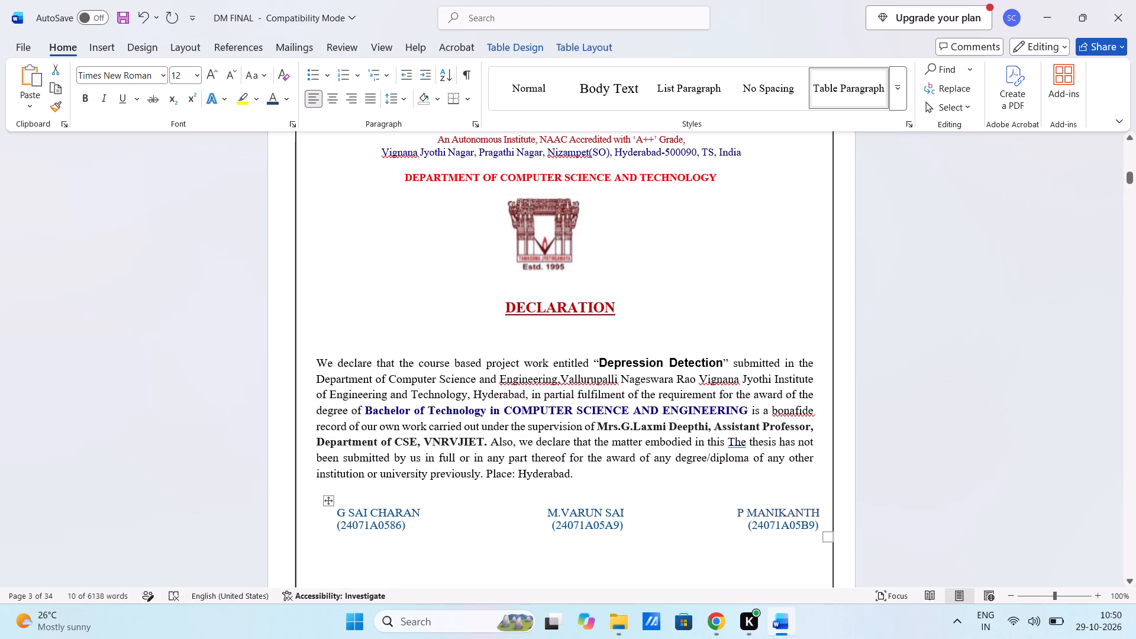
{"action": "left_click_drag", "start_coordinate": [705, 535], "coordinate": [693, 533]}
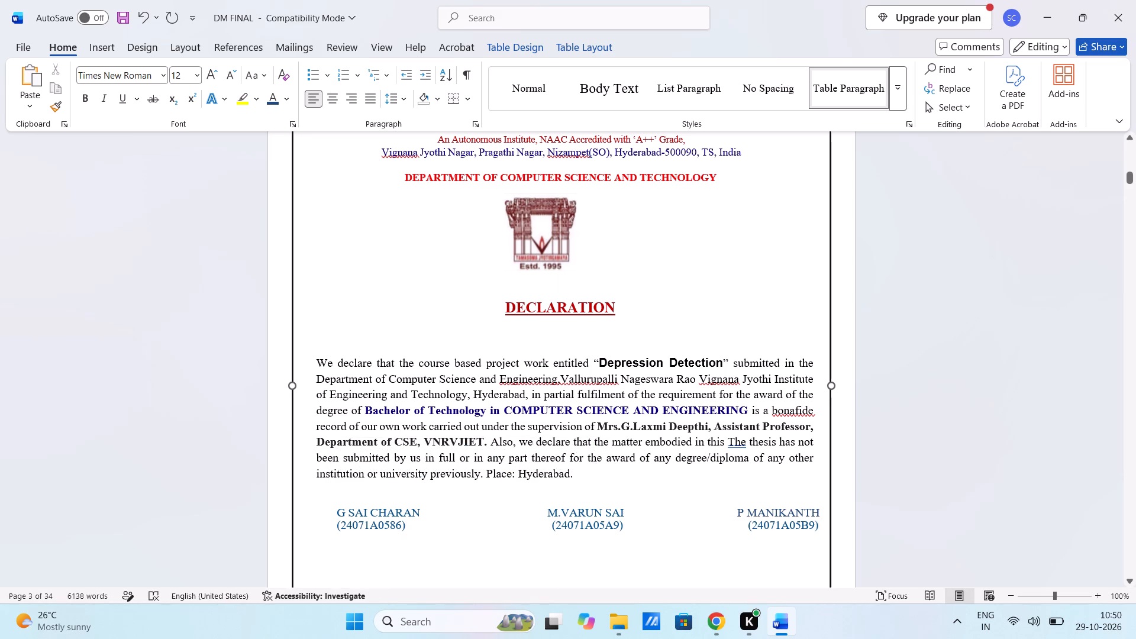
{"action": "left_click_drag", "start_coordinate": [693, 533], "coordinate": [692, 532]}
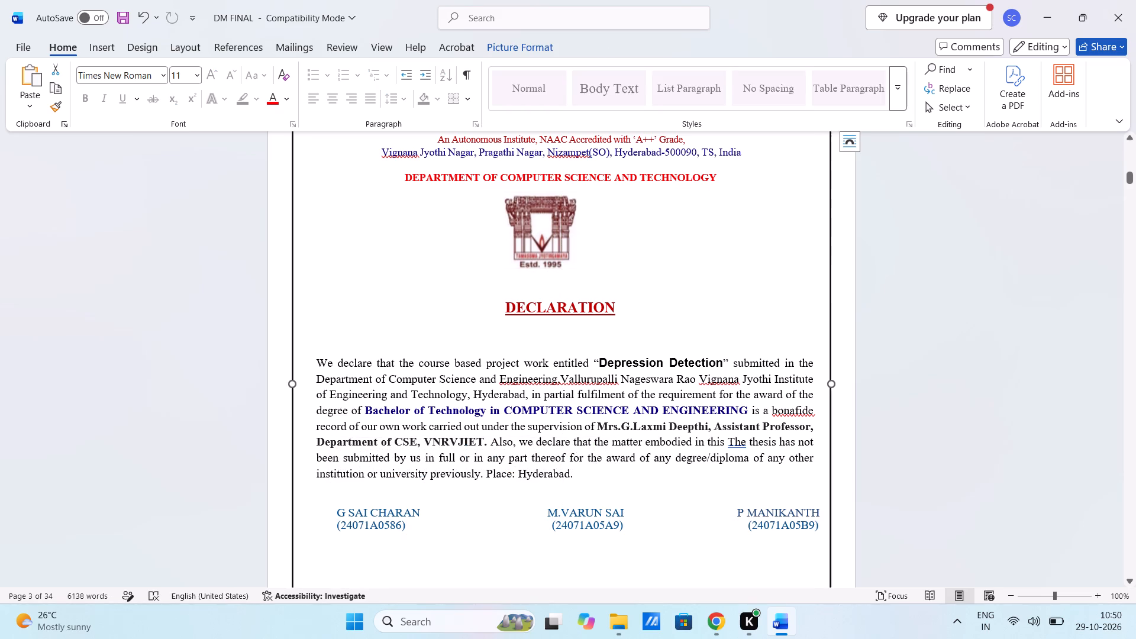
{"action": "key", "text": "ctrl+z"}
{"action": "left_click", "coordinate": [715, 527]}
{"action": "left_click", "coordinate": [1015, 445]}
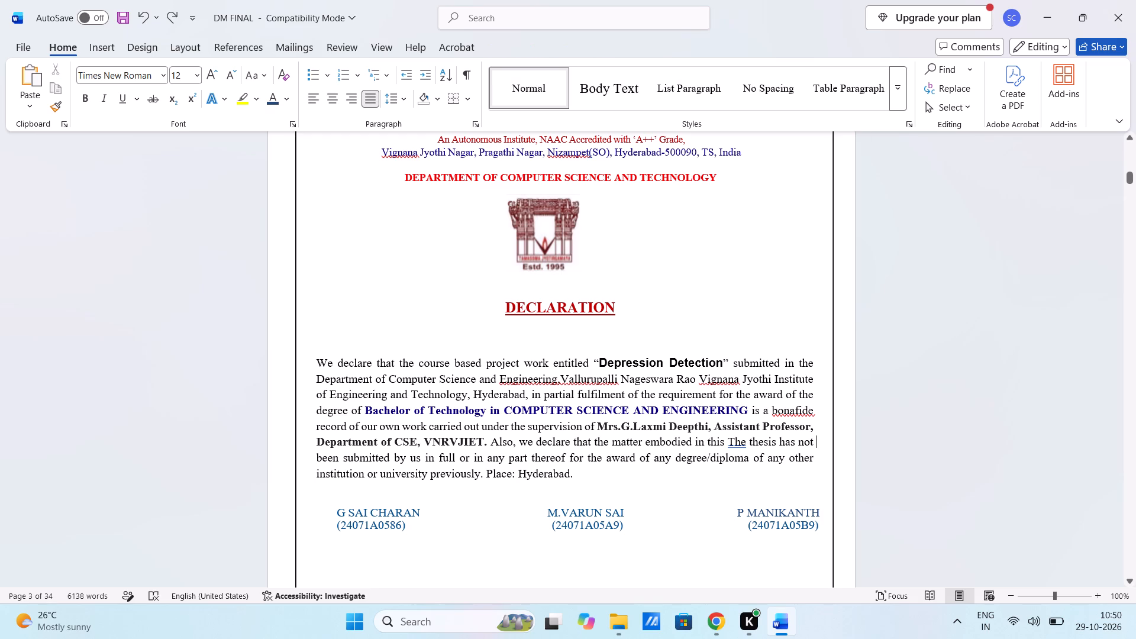
Replace the first entry in the acknowledgement page's student list with the first team member's name and bracketed roll number, without a list number.
{"action": "scroll", "coordinate": [652, 482], "scroll_direction": "down", "scroll_amount": 4}
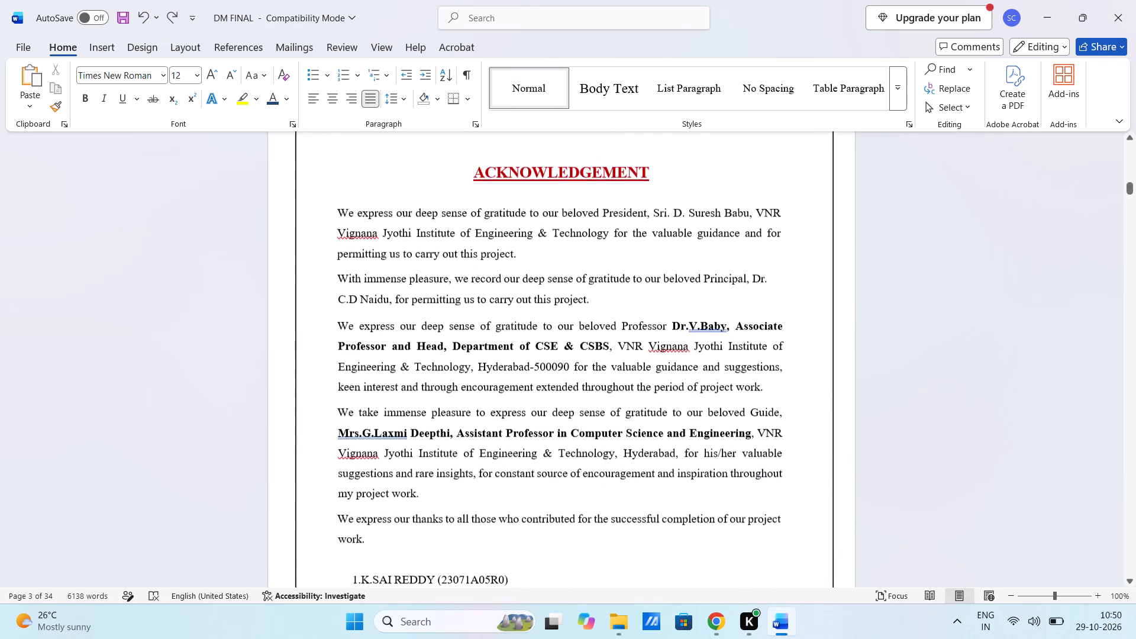
{"action": "scroll", "coordinate": [652, 482], "scroll_direction": "down", "scroll_amount": 1}
{"action": "triple_click", "coordinate": [396, 430]}
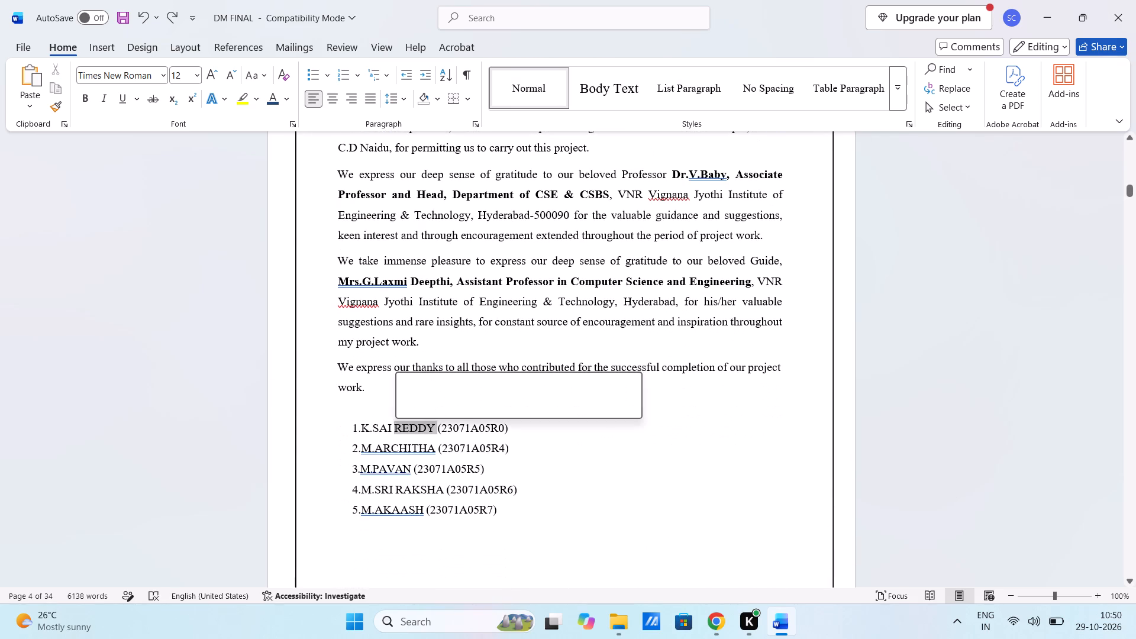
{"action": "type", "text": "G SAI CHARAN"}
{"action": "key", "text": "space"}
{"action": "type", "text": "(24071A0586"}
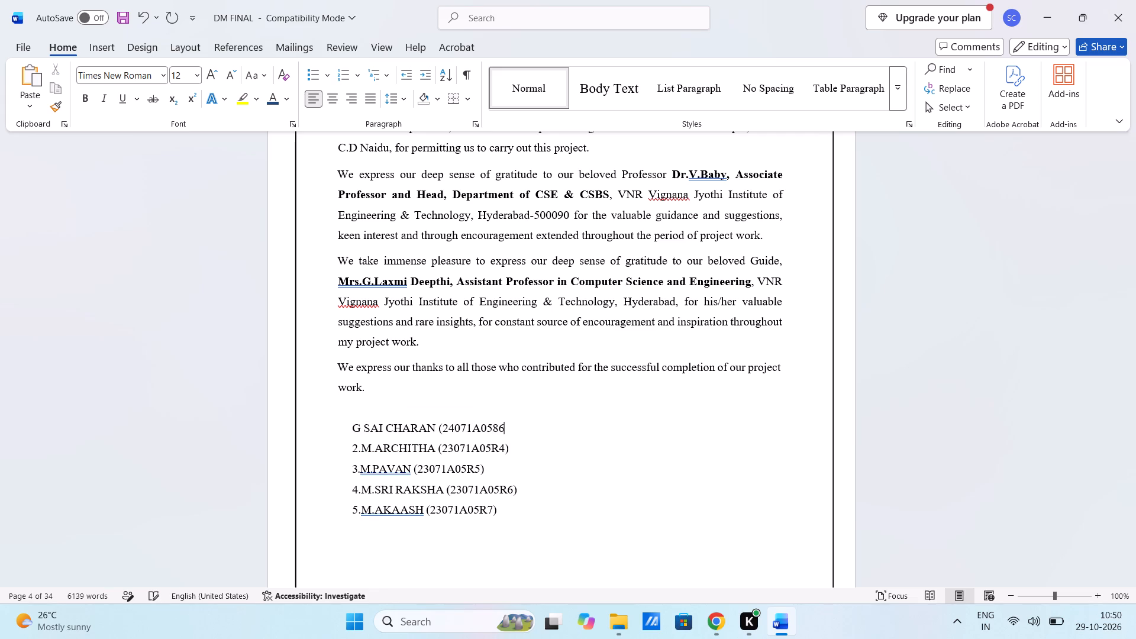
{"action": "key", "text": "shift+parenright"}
Delete the second entry, numbered 2, from the acknowledgement page's student list.
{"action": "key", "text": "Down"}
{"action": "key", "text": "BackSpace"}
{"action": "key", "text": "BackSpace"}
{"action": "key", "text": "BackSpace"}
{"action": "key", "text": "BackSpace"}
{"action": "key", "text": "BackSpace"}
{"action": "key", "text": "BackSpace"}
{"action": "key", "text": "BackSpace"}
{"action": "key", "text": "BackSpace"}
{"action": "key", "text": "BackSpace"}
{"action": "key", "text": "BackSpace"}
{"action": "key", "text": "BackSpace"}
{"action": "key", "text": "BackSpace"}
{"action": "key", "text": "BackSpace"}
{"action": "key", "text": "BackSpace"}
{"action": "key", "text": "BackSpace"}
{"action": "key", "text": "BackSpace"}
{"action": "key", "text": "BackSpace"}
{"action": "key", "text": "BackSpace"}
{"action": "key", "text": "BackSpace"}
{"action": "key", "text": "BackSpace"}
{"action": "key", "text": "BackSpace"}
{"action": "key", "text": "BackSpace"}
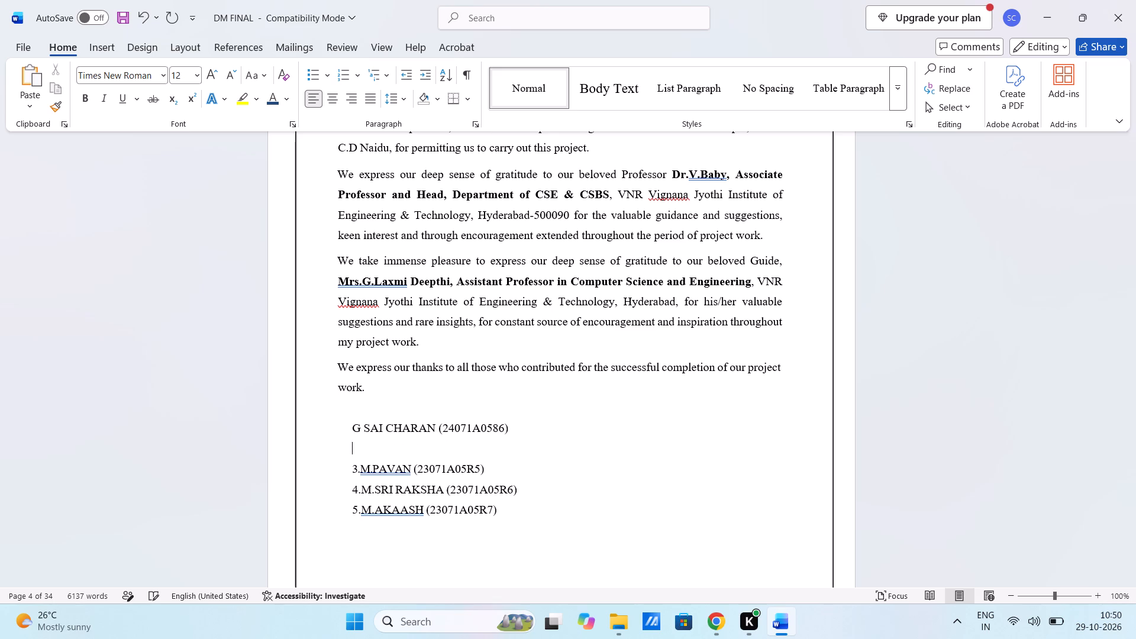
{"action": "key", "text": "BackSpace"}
Delete the old entry numbered 3 from the acknowledgement student list, leaving the first student's entry intact.
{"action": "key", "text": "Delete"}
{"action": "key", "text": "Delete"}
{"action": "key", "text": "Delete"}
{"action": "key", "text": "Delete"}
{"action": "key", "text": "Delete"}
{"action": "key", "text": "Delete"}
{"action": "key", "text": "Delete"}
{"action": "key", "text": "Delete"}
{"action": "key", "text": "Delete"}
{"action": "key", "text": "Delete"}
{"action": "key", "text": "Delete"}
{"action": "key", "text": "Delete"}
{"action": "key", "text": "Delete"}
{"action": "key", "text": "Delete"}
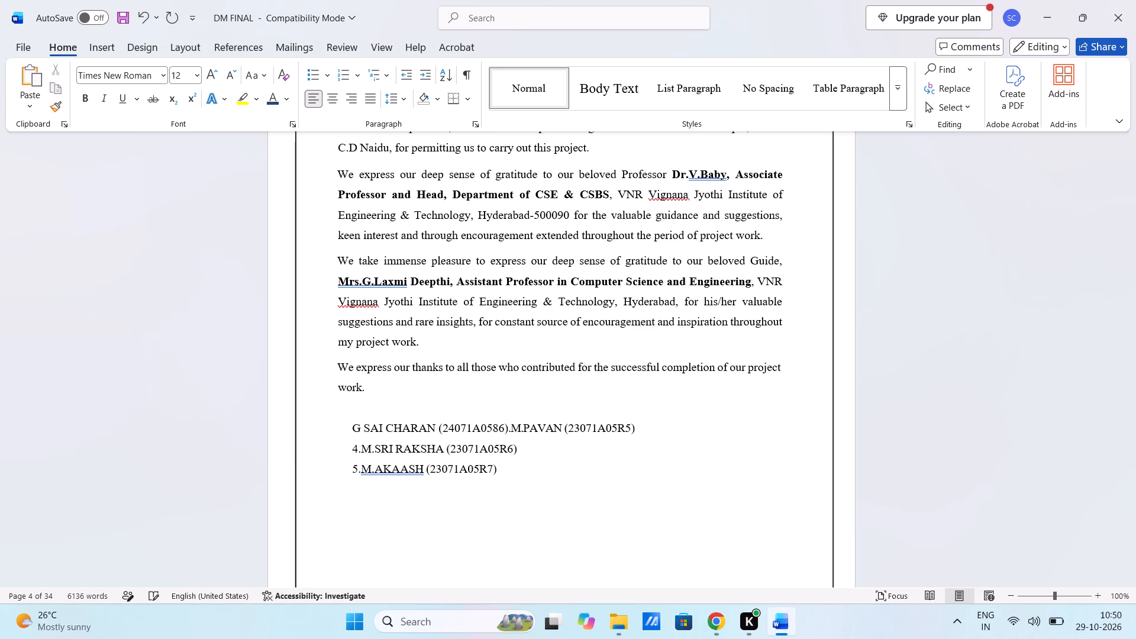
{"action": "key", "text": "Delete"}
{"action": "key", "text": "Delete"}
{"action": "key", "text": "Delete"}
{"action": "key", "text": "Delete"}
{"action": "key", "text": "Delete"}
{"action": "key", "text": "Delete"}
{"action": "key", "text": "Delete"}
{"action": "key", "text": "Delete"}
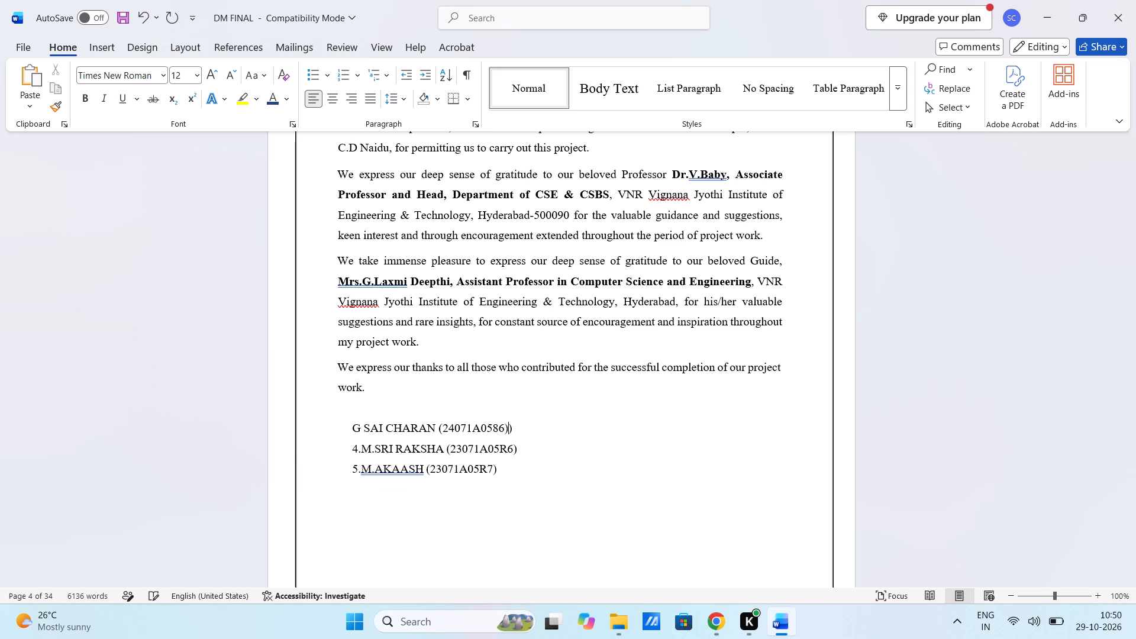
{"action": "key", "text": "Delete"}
Change the roll number in the acknowledgement list's entry numbered 4 to the second team member's number.
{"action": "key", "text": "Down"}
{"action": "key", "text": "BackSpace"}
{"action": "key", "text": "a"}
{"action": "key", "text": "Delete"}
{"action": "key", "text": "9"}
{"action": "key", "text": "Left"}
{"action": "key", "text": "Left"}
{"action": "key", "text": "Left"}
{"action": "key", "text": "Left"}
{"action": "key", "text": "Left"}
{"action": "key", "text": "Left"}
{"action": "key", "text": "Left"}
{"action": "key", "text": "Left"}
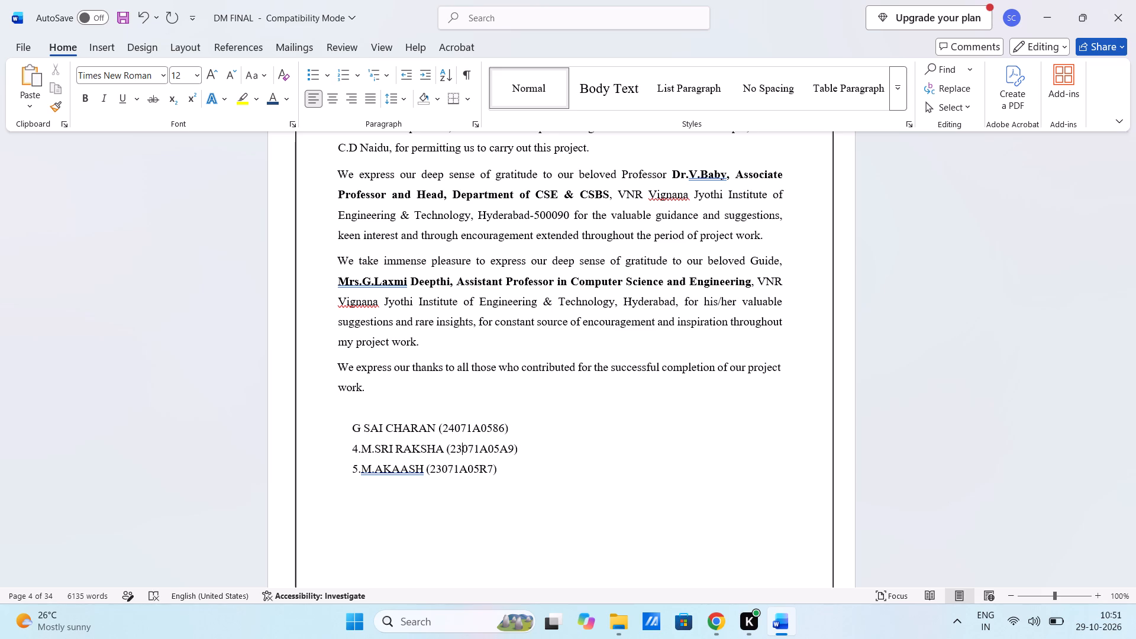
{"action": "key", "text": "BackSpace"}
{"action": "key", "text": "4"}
Replace the list number and name in the second acknowledgement entry with the second team member's name, initial first without a dot.
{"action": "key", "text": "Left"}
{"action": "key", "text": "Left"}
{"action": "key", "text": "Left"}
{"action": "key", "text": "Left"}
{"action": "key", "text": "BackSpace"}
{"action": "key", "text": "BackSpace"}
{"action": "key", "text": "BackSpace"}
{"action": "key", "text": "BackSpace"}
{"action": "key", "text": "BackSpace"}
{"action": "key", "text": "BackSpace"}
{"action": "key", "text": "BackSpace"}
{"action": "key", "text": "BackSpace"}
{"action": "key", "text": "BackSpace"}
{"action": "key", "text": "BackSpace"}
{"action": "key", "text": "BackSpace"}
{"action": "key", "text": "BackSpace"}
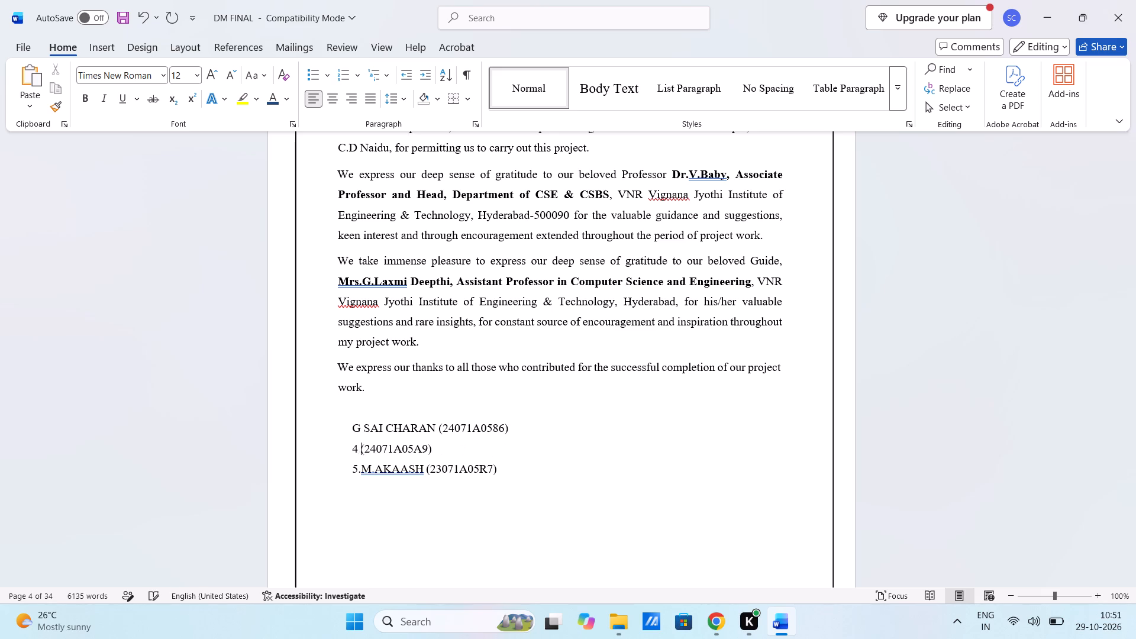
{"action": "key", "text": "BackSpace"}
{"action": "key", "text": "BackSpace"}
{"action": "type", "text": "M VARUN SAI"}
Replace the list number and name in the last acknowledgement entry with the third team member's name, initial first without a dot.
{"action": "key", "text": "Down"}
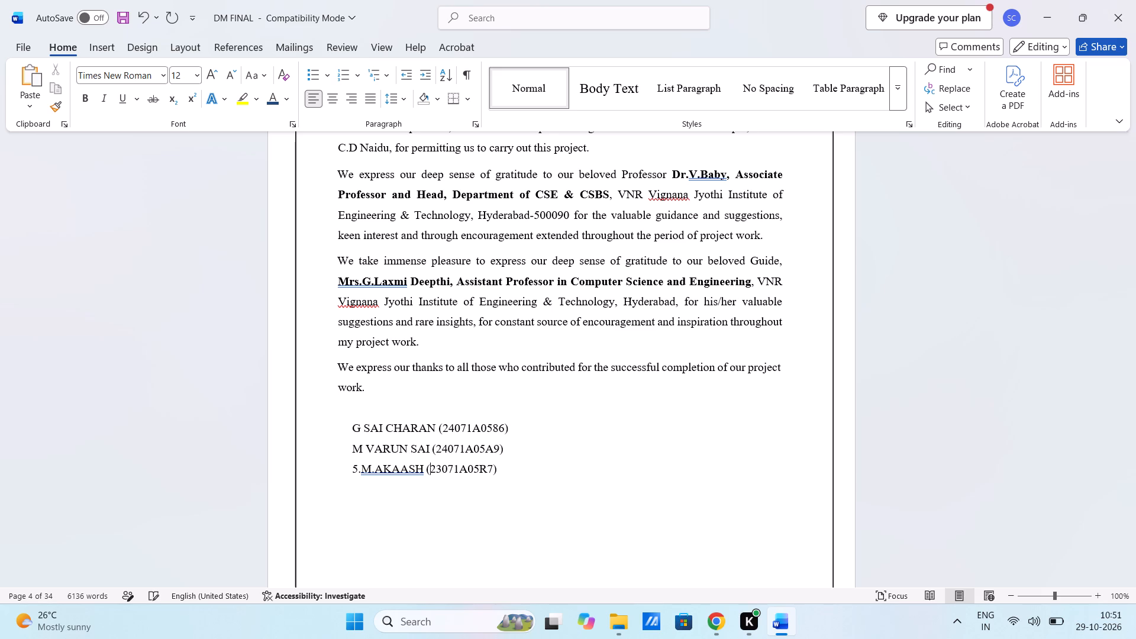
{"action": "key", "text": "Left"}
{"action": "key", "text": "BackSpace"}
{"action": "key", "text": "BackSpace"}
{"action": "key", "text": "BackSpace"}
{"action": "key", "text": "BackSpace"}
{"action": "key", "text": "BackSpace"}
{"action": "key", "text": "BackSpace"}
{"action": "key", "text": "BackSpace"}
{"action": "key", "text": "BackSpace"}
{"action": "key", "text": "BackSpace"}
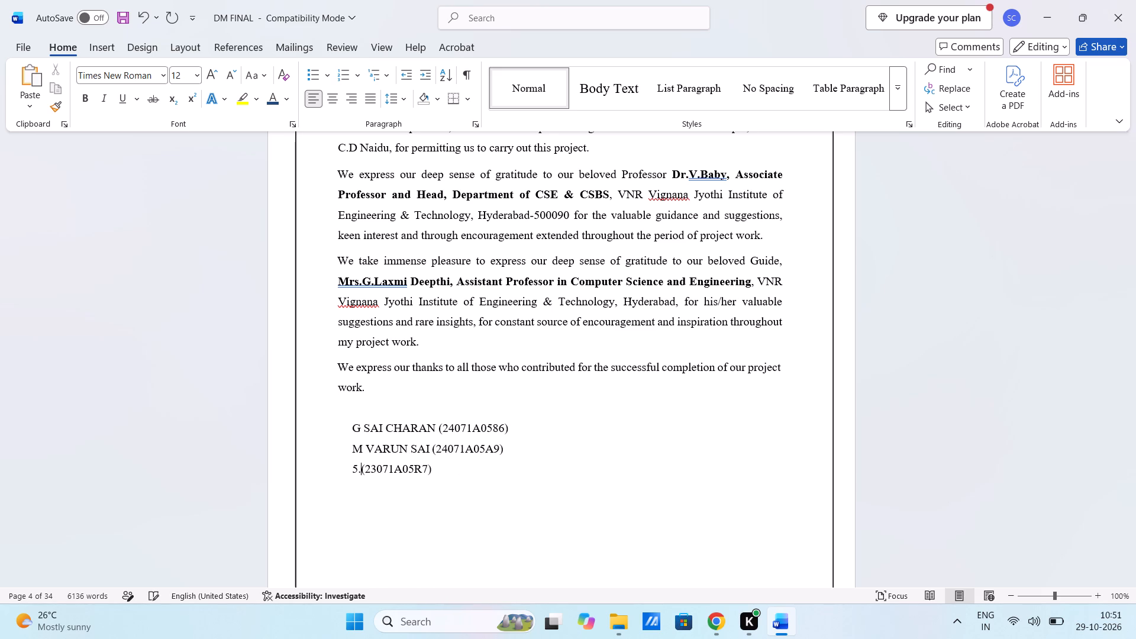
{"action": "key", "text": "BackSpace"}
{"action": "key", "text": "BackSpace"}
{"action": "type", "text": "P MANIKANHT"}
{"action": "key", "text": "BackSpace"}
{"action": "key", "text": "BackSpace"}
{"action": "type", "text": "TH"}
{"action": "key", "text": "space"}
Change the roll number in the last acknowledgement entry to the third team member's number.
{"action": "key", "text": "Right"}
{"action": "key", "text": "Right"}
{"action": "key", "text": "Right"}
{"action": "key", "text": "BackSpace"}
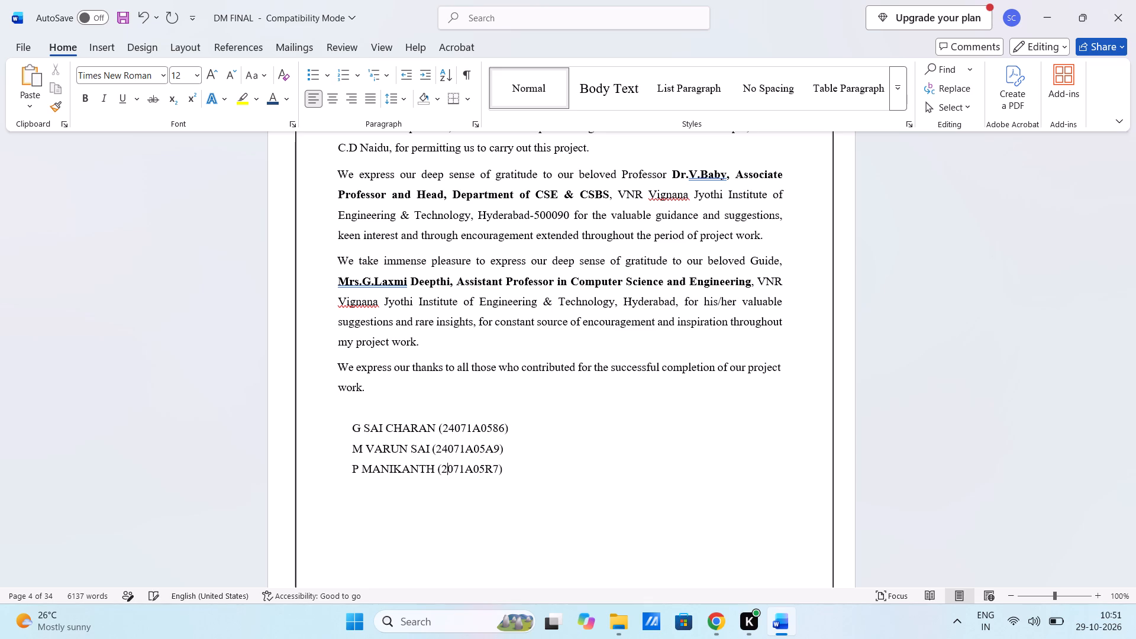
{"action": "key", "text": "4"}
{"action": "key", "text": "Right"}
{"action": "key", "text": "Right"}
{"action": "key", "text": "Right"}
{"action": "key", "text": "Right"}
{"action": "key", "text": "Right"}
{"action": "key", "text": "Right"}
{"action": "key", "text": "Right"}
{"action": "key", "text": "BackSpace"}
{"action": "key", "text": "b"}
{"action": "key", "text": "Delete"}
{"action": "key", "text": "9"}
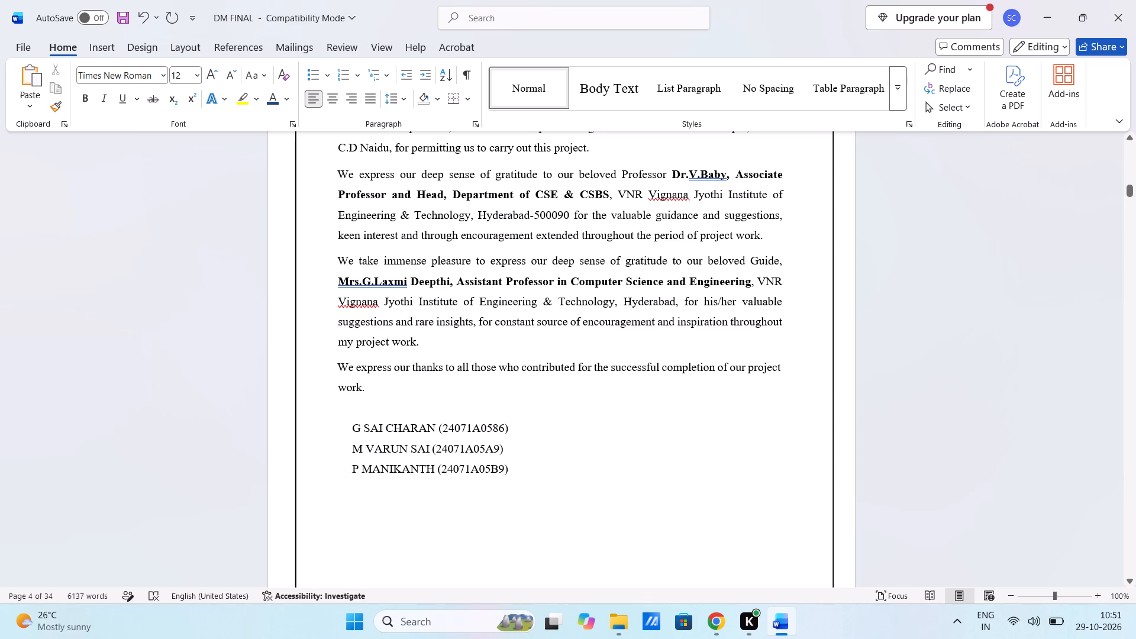
Replace the indent before the first student's entry in the acknowledgement list with a run of spaces.
{"action": "left_click", "coordinate": [348, 427]}
{"action": "key", "text": "BackSpace"}
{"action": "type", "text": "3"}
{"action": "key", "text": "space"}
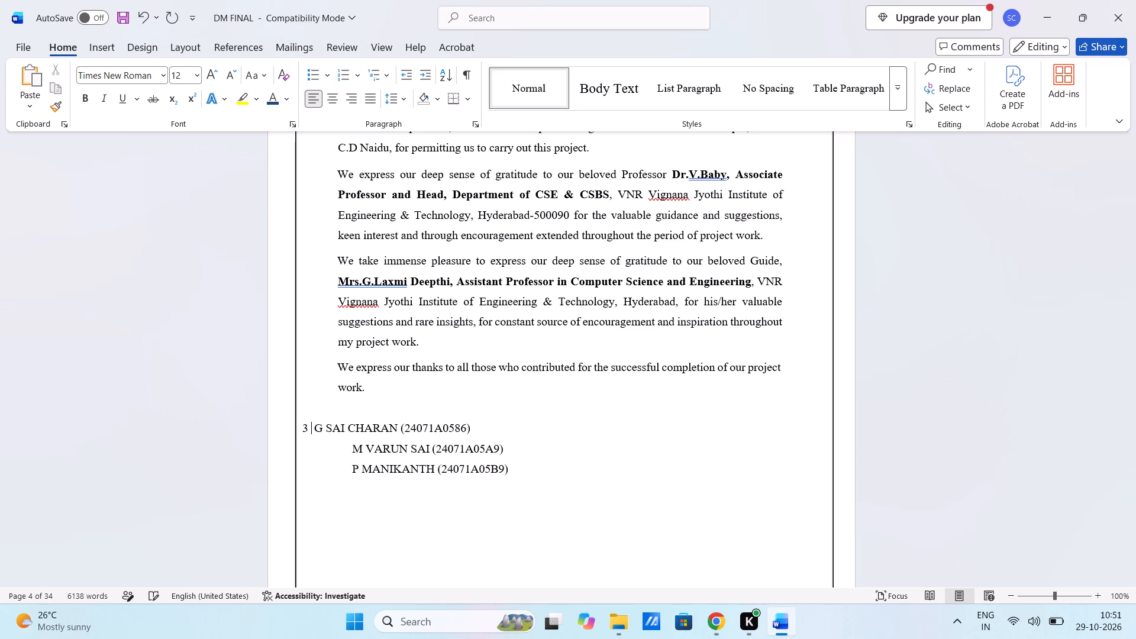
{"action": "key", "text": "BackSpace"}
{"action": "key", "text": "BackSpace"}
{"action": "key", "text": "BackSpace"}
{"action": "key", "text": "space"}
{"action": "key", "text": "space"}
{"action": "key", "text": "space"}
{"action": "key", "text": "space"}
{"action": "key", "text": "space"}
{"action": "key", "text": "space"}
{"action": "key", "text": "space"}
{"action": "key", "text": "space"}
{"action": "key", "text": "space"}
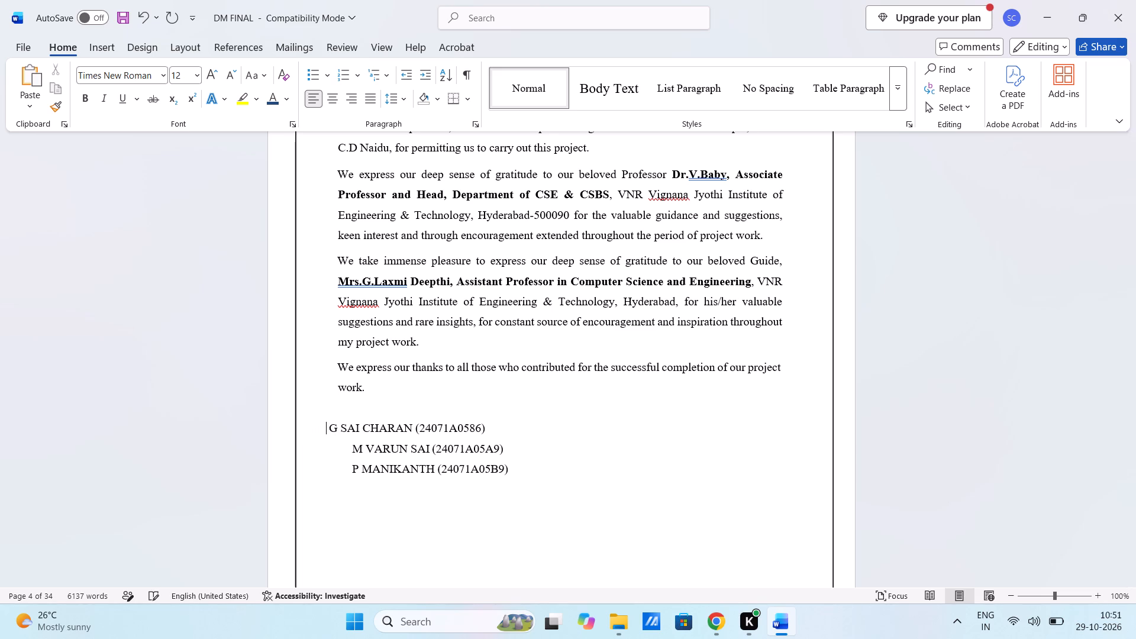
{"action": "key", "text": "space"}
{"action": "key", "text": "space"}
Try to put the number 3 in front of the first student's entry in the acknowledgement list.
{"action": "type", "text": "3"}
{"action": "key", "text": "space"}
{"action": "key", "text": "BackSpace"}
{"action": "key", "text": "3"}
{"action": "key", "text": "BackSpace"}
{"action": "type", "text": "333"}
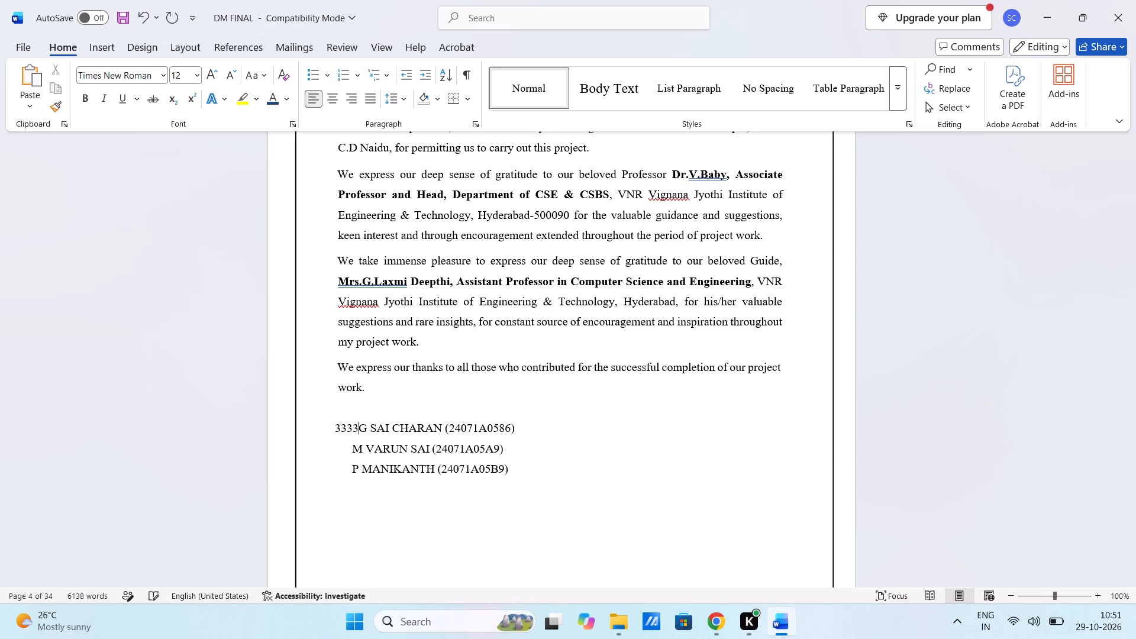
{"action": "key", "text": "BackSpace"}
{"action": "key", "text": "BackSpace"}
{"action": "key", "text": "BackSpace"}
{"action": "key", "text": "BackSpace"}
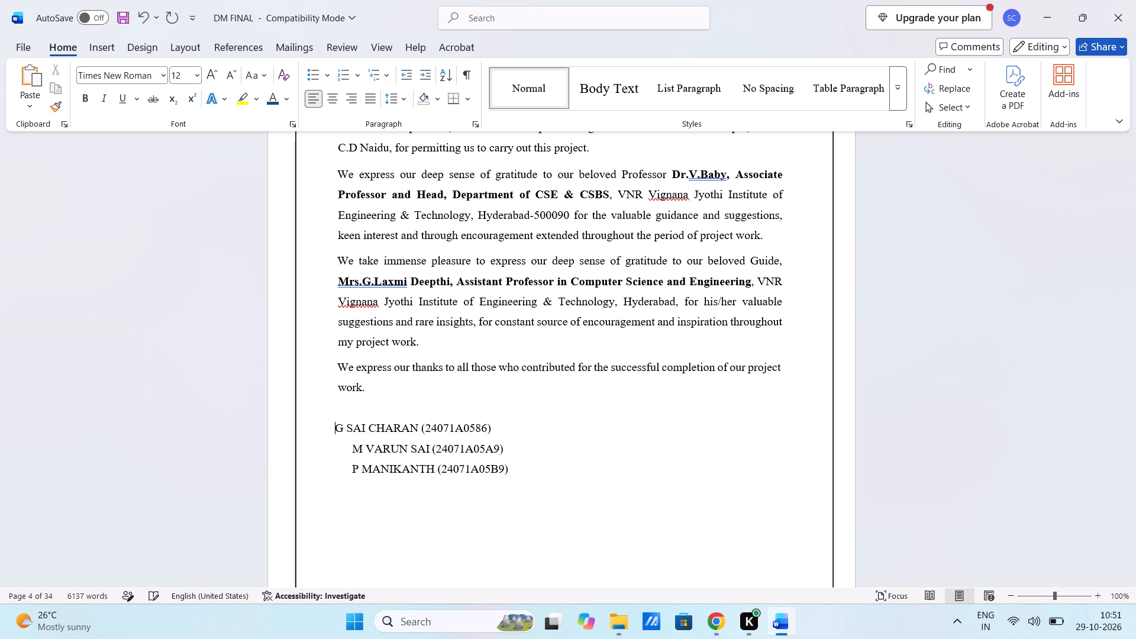
Replace the indent before the second student's acknowledgement entry with eleven spaces, aligning it with the first student's entry.
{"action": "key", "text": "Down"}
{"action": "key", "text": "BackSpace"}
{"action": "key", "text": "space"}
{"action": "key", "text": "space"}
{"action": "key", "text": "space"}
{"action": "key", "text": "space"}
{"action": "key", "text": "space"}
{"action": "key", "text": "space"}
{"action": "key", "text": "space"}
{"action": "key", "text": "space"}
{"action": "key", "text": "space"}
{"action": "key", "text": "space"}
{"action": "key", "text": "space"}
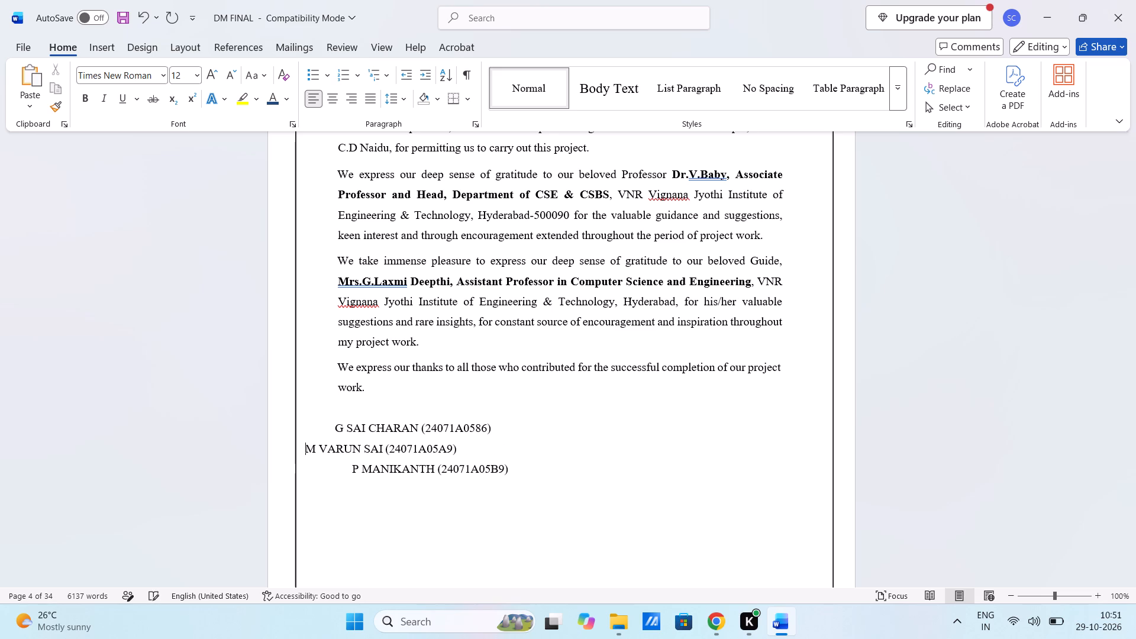
Replace the indent before the third student's acknowledgement entry with eleven spaces, aligning it with the two entries above.
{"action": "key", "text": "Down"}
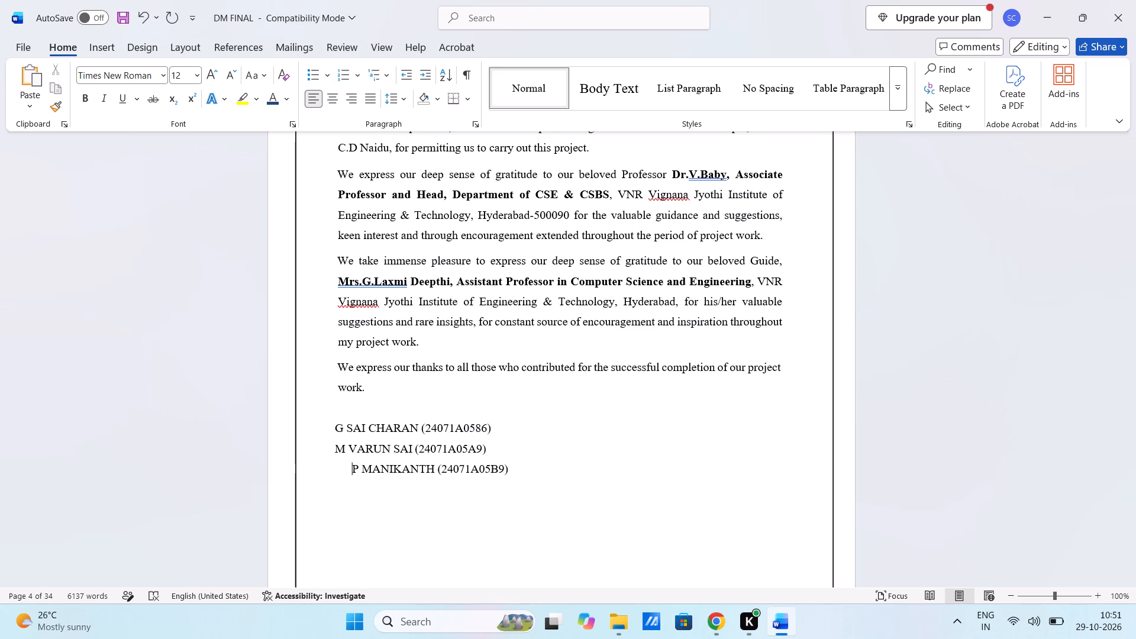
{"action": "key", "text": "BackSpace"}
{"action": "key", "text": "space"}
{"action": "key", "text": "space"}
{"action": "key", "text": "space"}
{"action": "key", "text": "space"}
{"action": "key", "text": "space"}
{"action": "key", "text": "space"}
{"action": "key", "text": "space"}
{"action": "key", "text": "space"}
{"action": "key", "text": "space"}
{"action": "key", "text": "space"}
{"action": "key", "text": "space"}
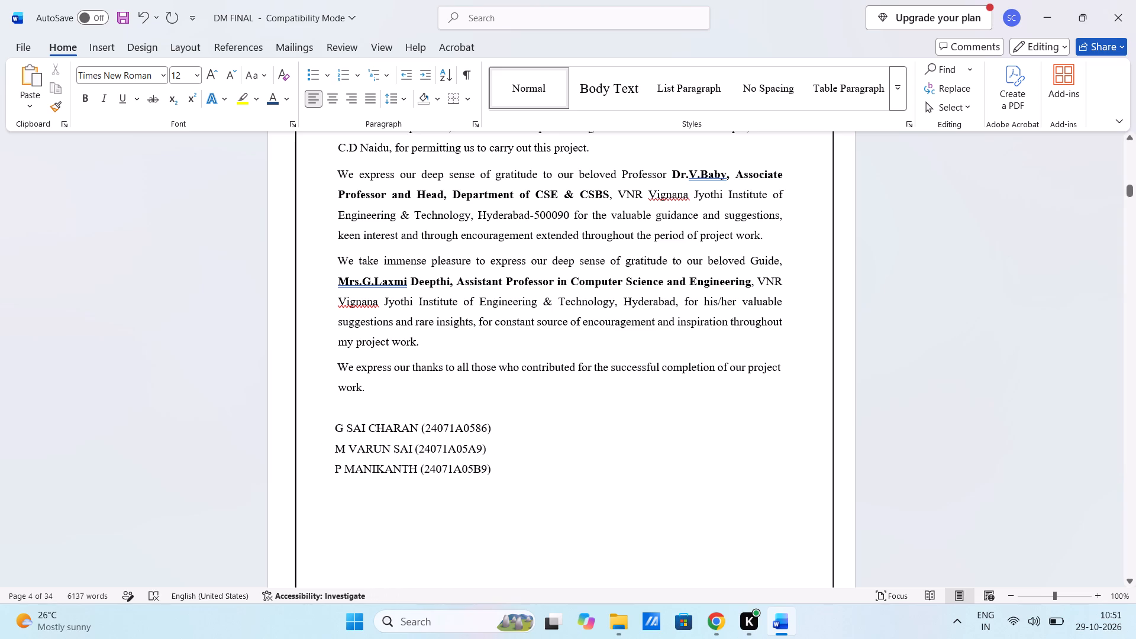
Add one more space before each of the three student entries to line them up with the acknowledgement paragraphs.
{"action": "left_click", "coordinate": [337, 427]}
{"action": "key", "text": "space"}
{"action": "left_click", "coordinate": [333, 448]}
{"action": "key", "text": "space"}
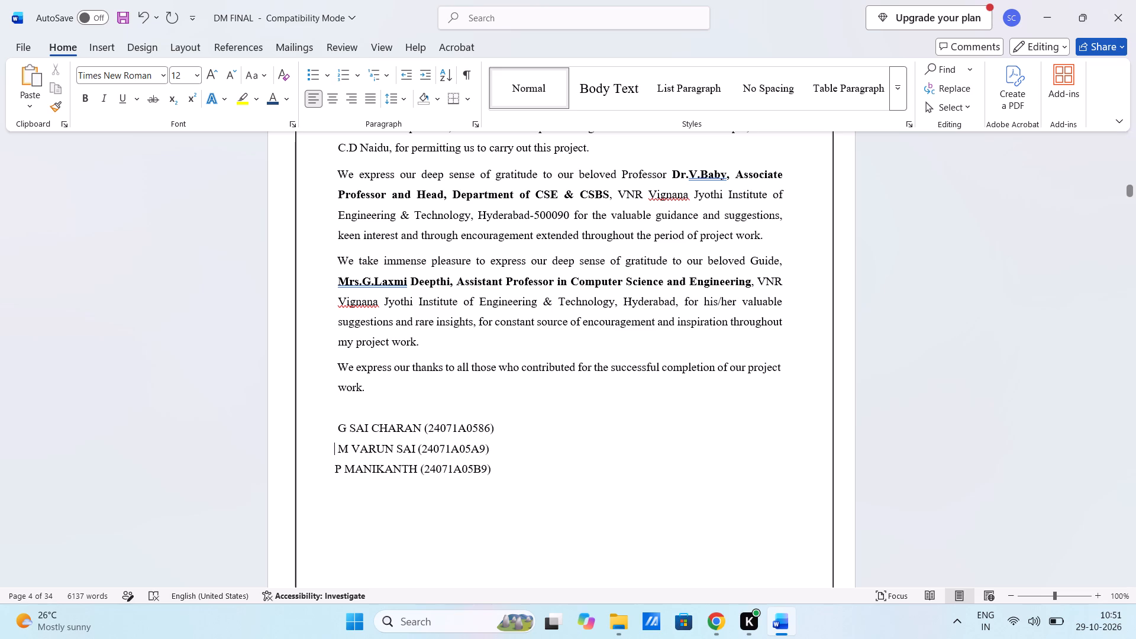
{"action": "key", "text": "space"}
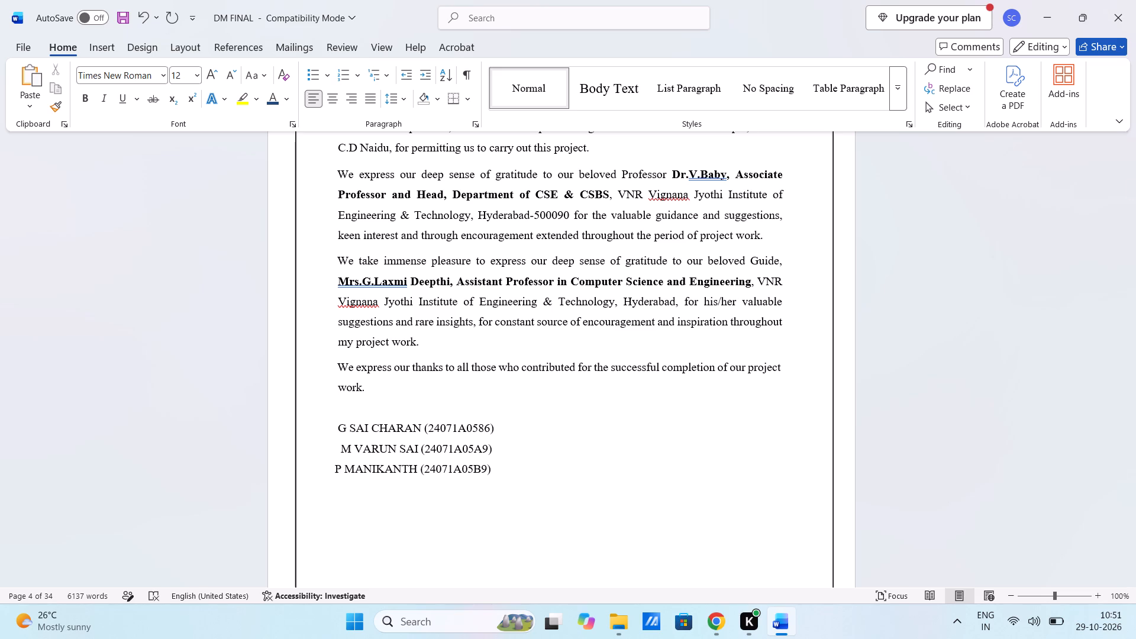
{"action": "key", "text": "BackSpace"}
{"action": "left_click", "coordinate": [334, 470]}
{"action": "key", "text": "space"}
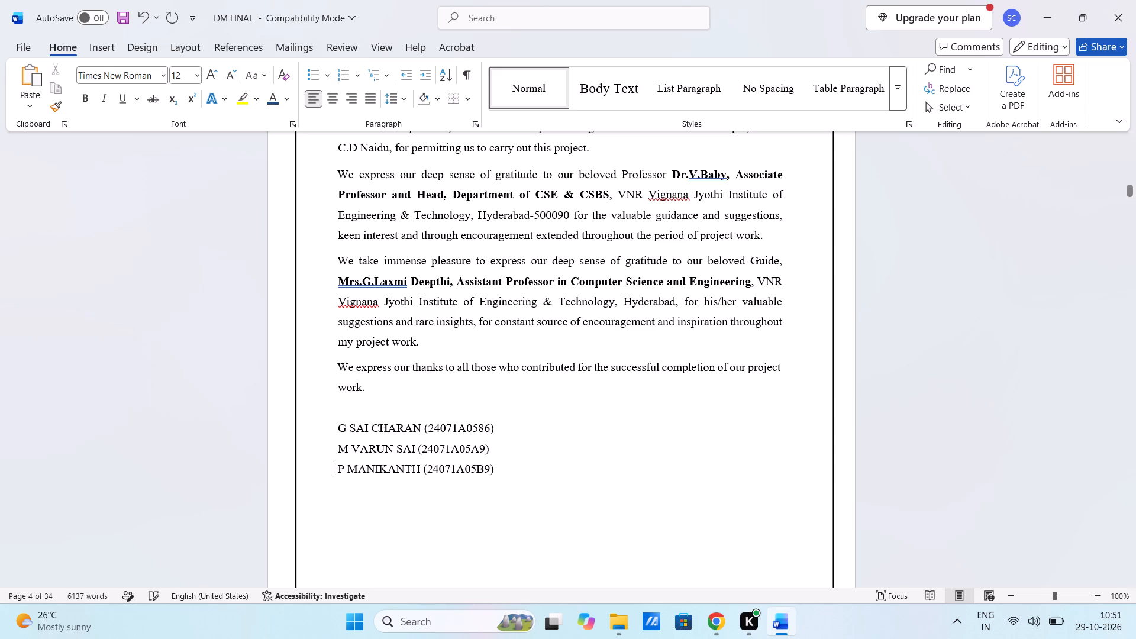
Review the report's remaining pages from the table of contents through the body sections and code to the output screenshots.
{"action": "scroll", "coordinate": [643, 419], "scroll_direction": "down", "scroll_amount": 2}
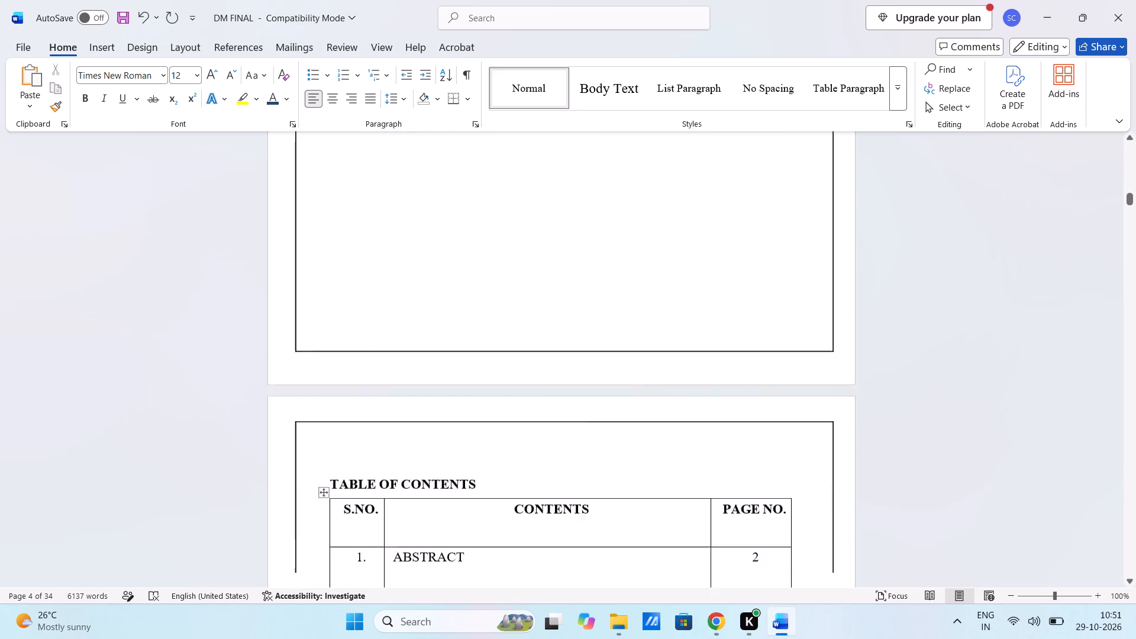
{"action": "scroll", "coordinate": [643, 419], "scroll_direction": "down", "scroll_amount": 1}
{"action": "scroll", "coordinate": [654, 364], "scroll_direction": "down", "scroll_amount": 9}
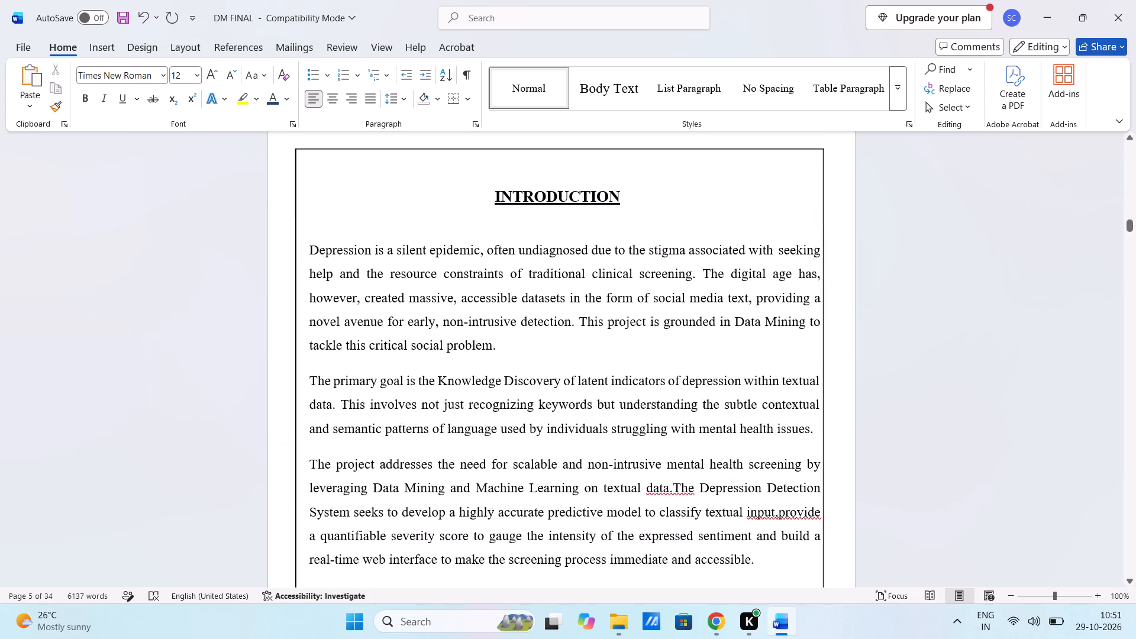
{"action": "scroll", "coordinate": [654, 364], "scroll_direction": "down", "scroll_amount": 16}
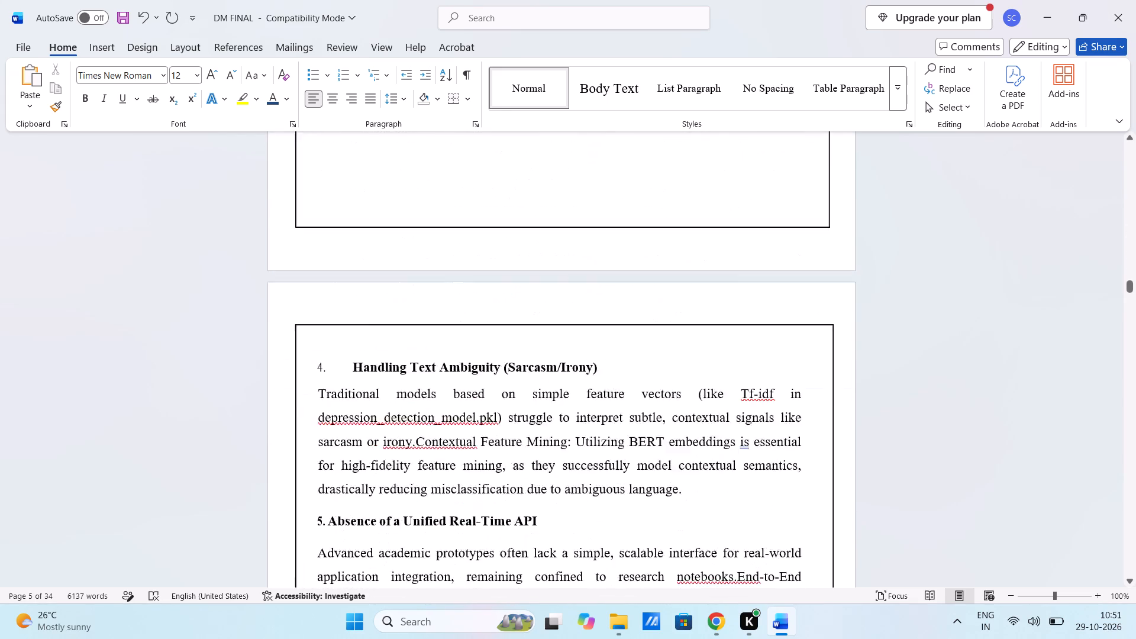
{"action": "scroll", "coordinate": [654, 364], "scroll_direction": "down", "scroll_amount": 6}
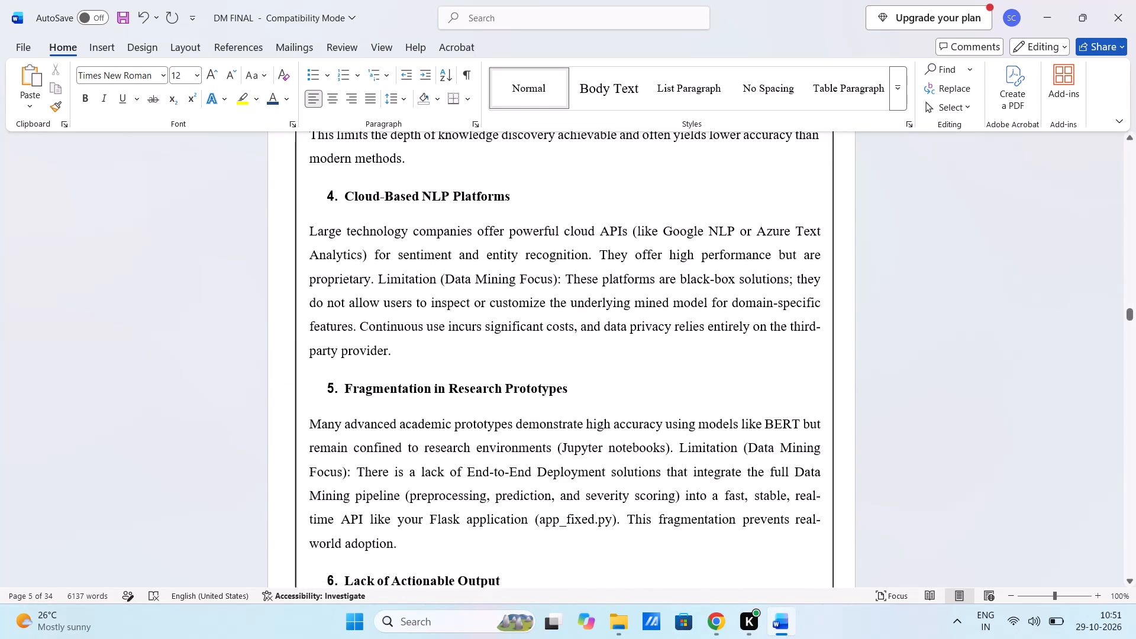
{"action": "scroll", "coordinate": [654, 364], "scroll_direction": "down", "scroll_amount": 15}
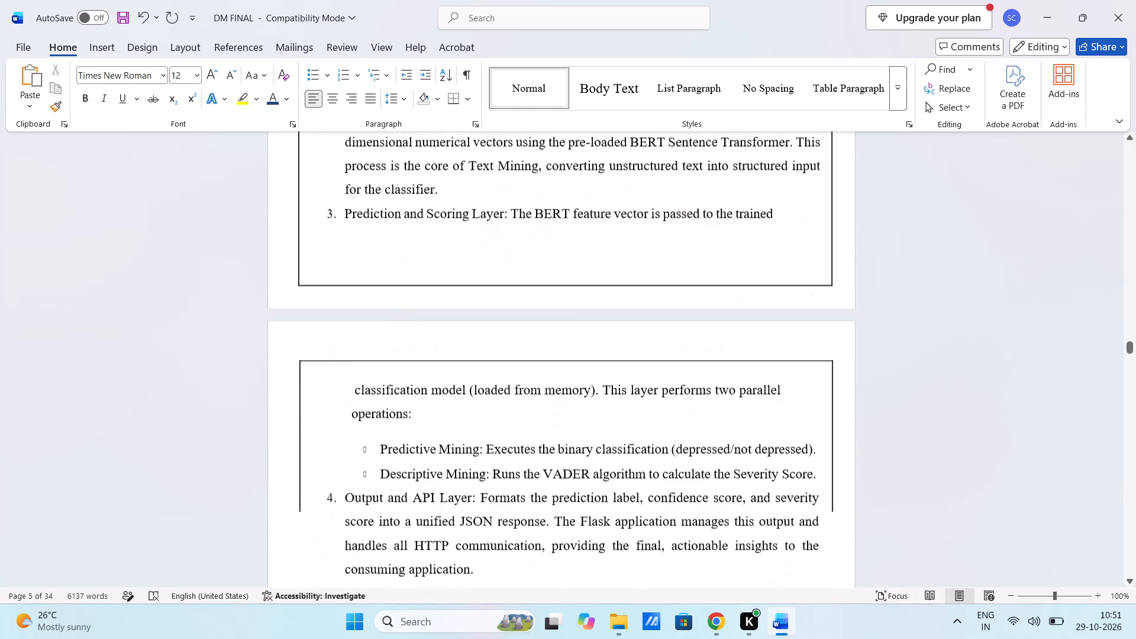
{"action": "scroll", "coordinate": [654, 364], "scroll_direction": "down", "scroll_amount": 8}
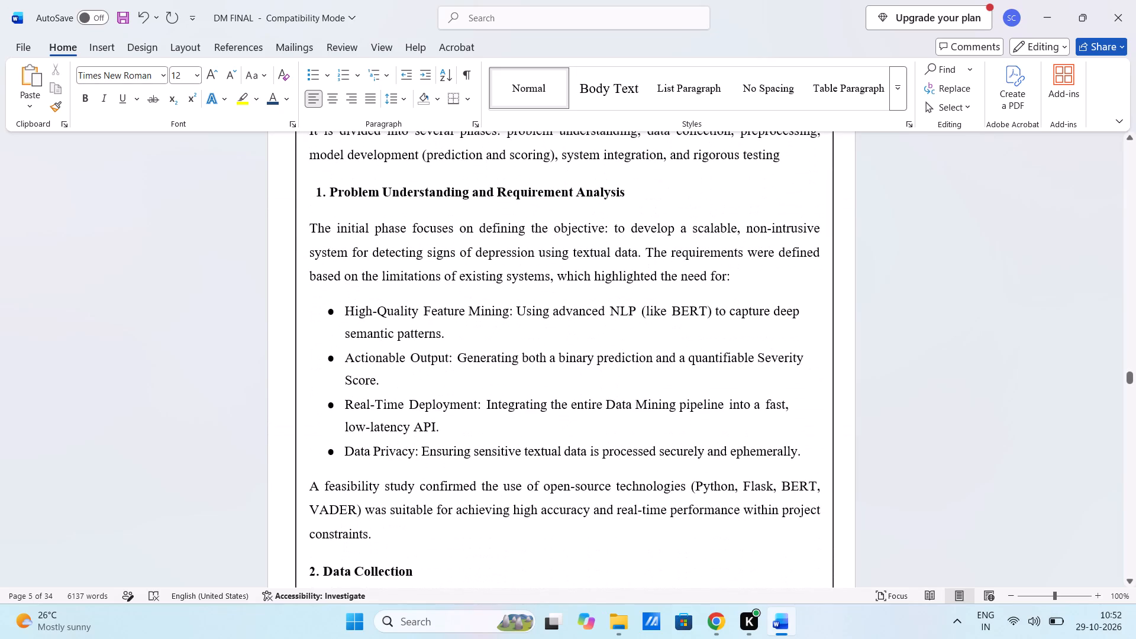
{"action": "scroll", "coordinate": [654, 364], "scroll_direction": "down", "scroll_amount": 10}
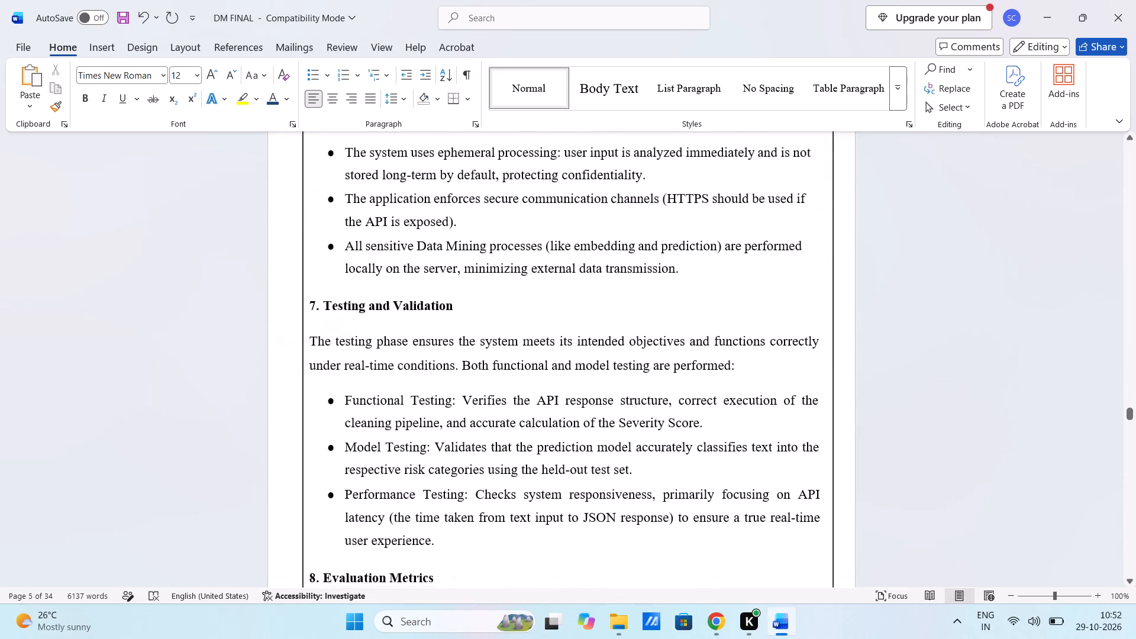
{"action": "scroll", "coordinate": [654, 364], "scroll_direction": "down", "scroll_amount": 5}
{"action": "scroll", "coordinate": [564, 350], "scroll_direction": "down", "scroll_amount": 3}
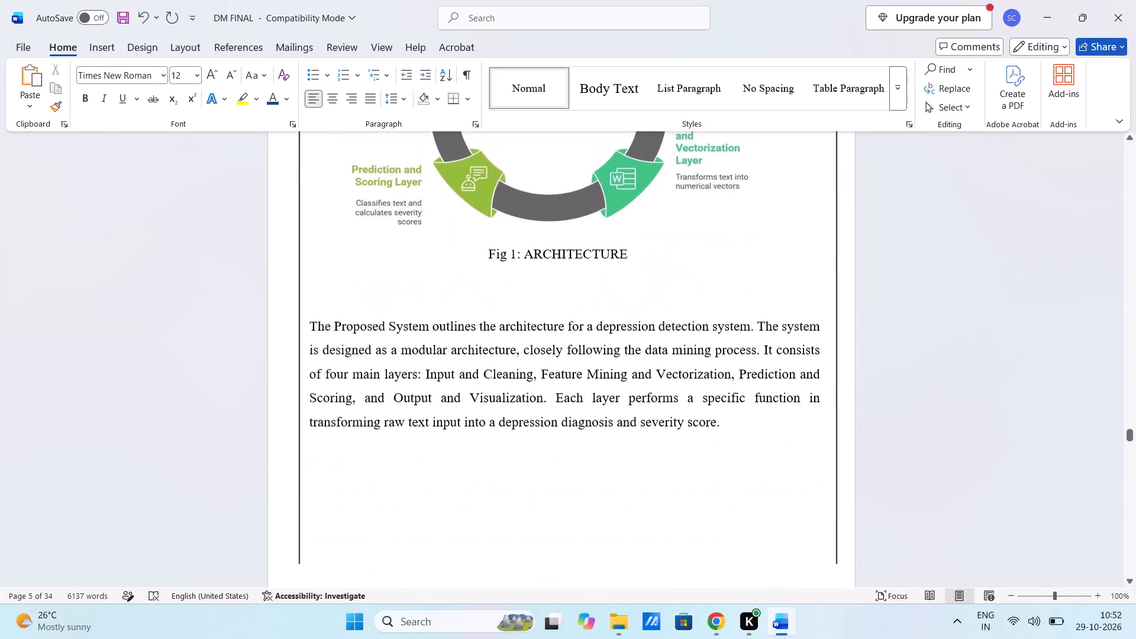
{"action": "scroll", "coordinate": [564, 350], "scroll_direction": "down", "scroll_amount": 16}
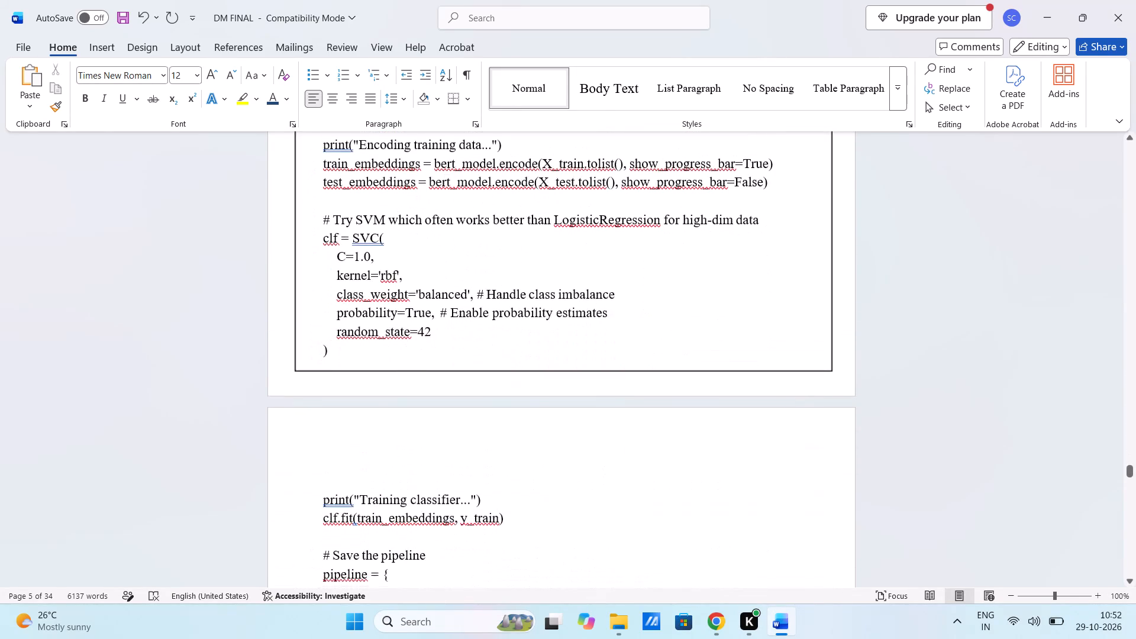
{"action": "scroll", "coordinate": [564, 350], "scroll_direction": "down", "scroll_amount": 18}
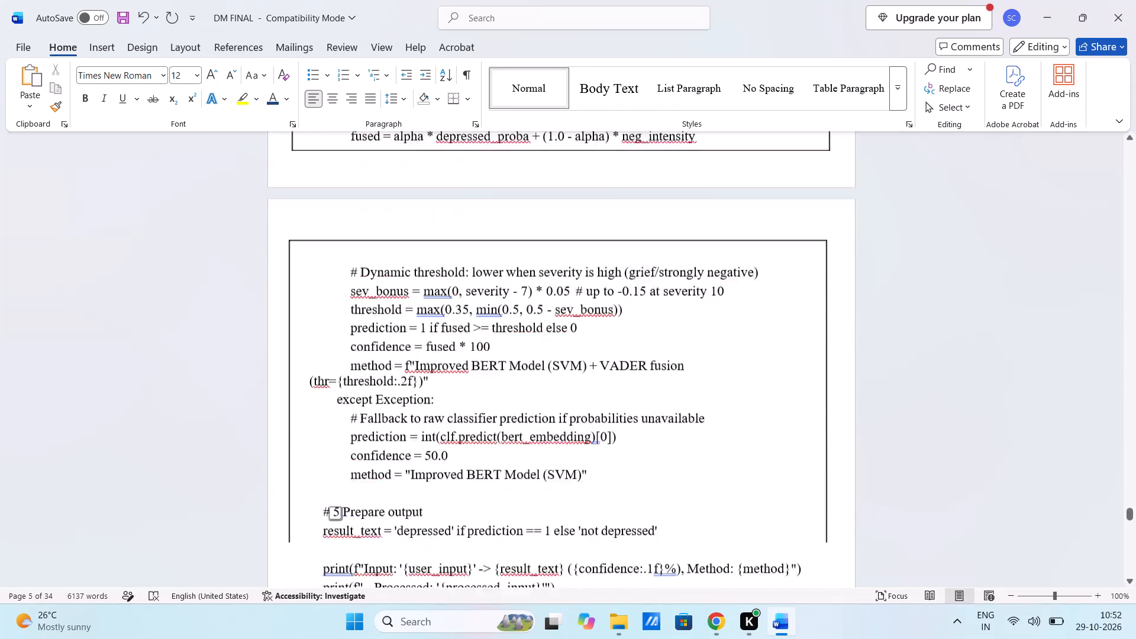
{"action": "scroll", "coordinate": [564, 350], "scroll_direction": "down", "scroll_amount": 6}
Examine the home page and Sombot chat figures, Fig 2 and Fig 3, with their captions at higher magnification.
{"action": "scroll", "coordinate": [564, 350], "scroll_direction": "up", "scroll_amount": 7}
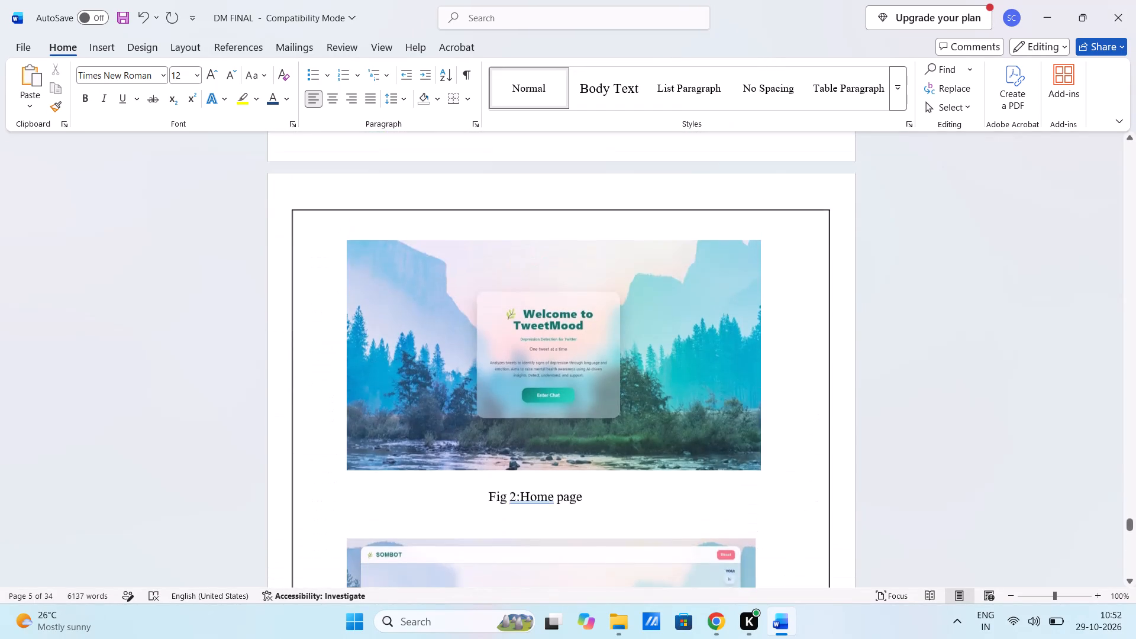
{"action": "scroll", "coordinate": [564, 350], "scroll_direction": "up", "scroll_amount": 1}
{"action": "scroll", "coordinate": [564, 350], "scroll_direction": "down", "scroll_amount": 2}
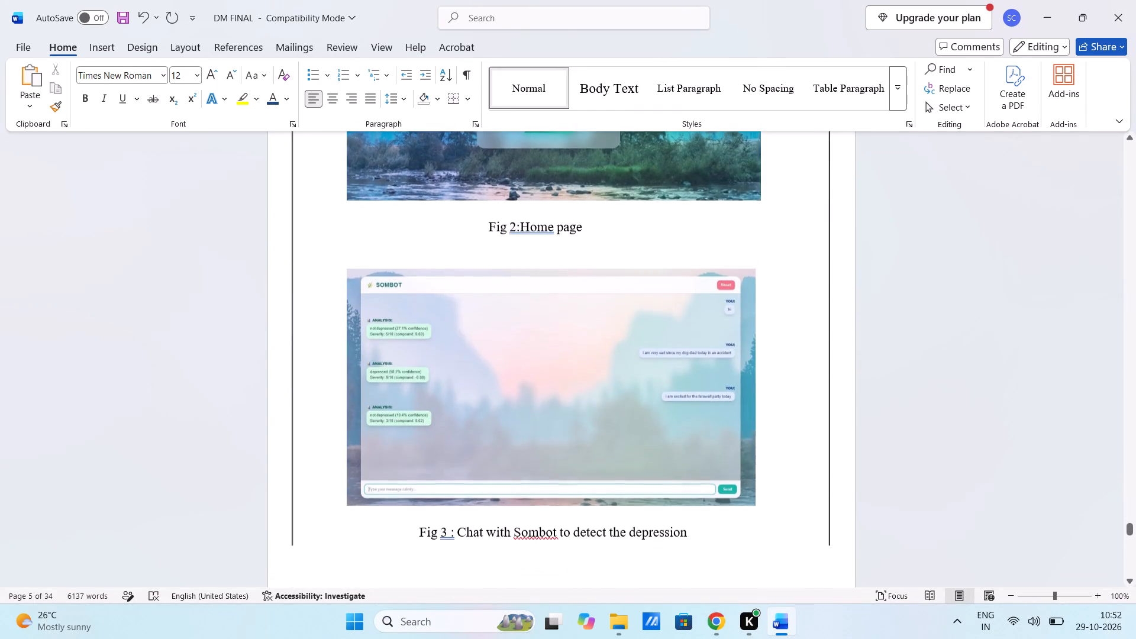
{"action": "scroll", "coordinate": [564, 350], "scroll_direction": "up", "scroll_amount": 2, "text": "ctrl"}
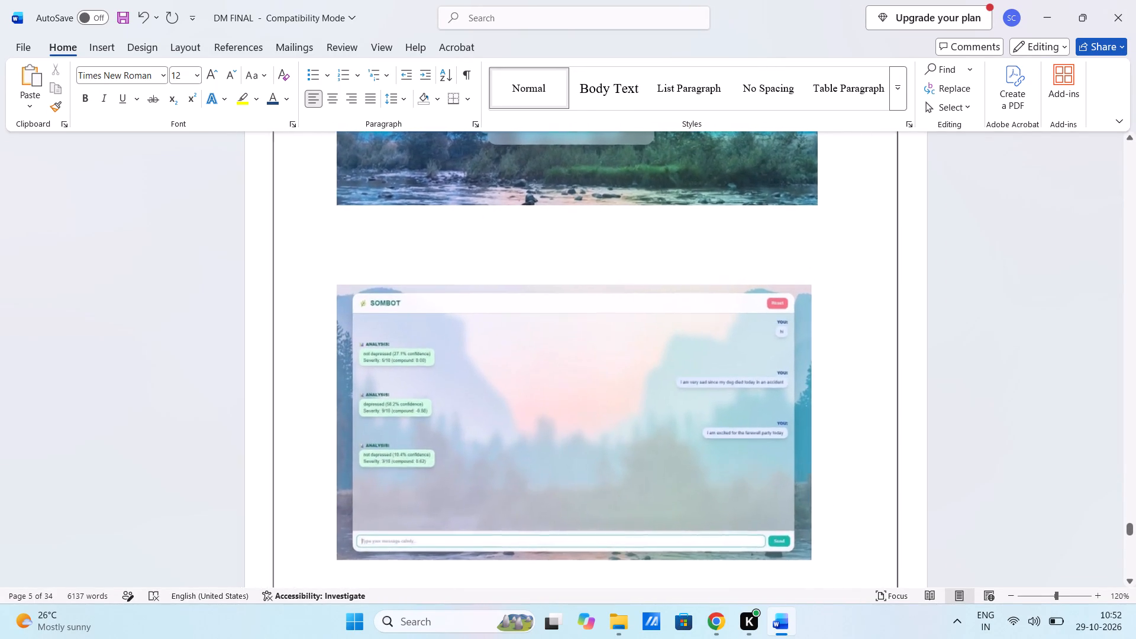
{"action": "scroll", "coordinate": [564, 350], "scroll_direction": "up", "scroll_amount": 2, "text": "ctrl"}
{"action": "scroll", "coordinate": [564, 350], "scroll_direction": "down", "scroll_amount": 1}
{"action": "scroll", "coordinate": [564, 350], "scroll_direction": "up", "scroll_amount": 1}
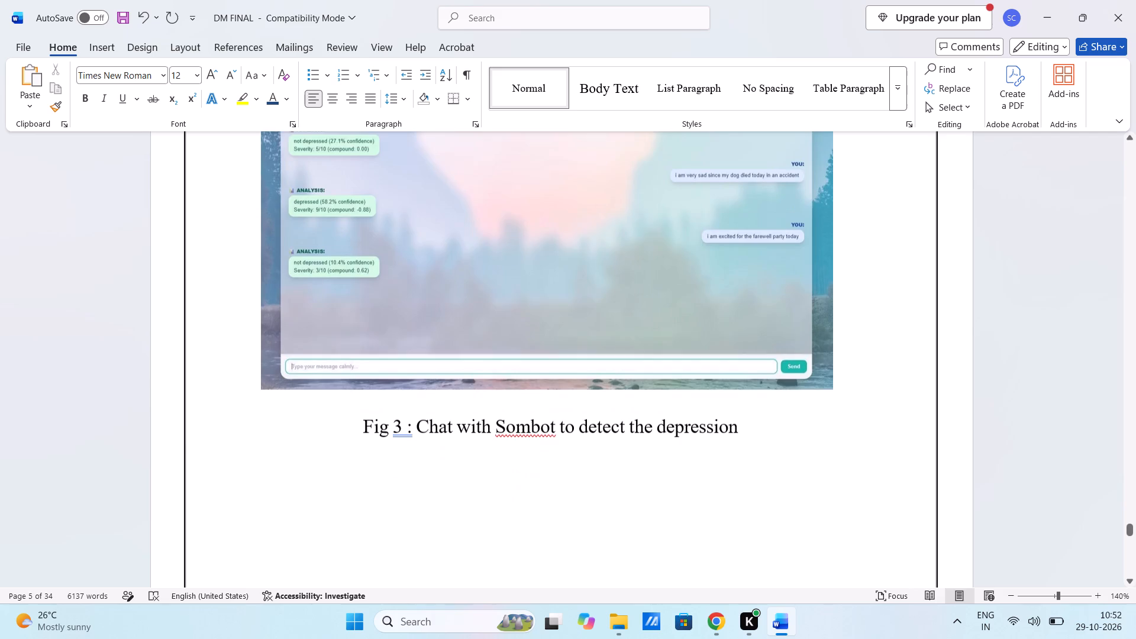
{"action": "scroll", "coordinate": [564, 350], "scroll_direction": "up", "scroll_amount": 1}
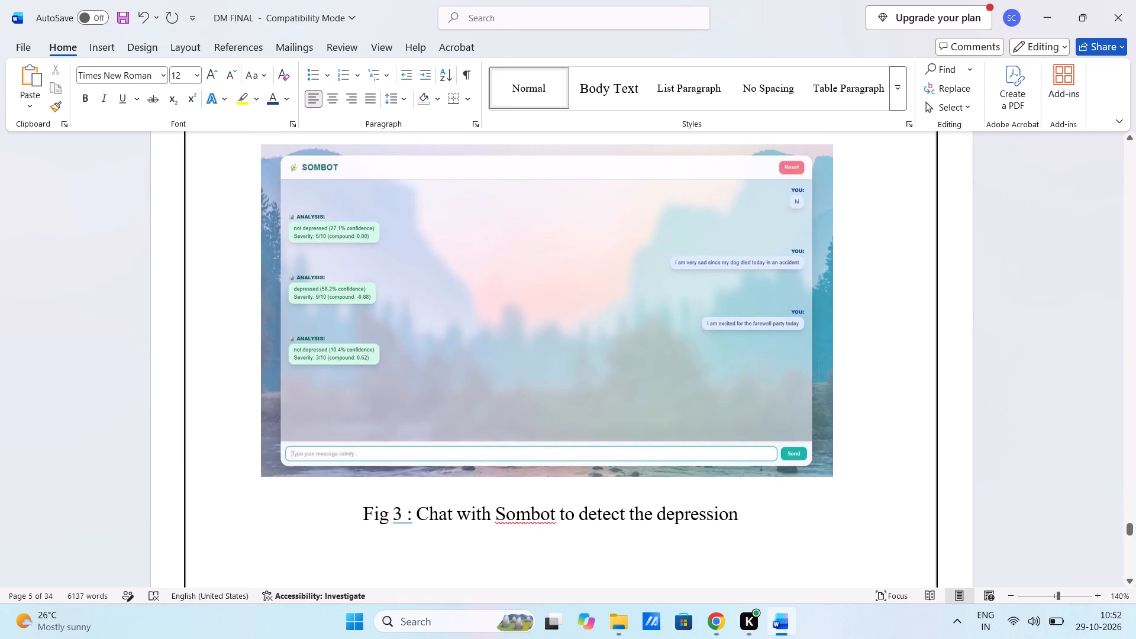
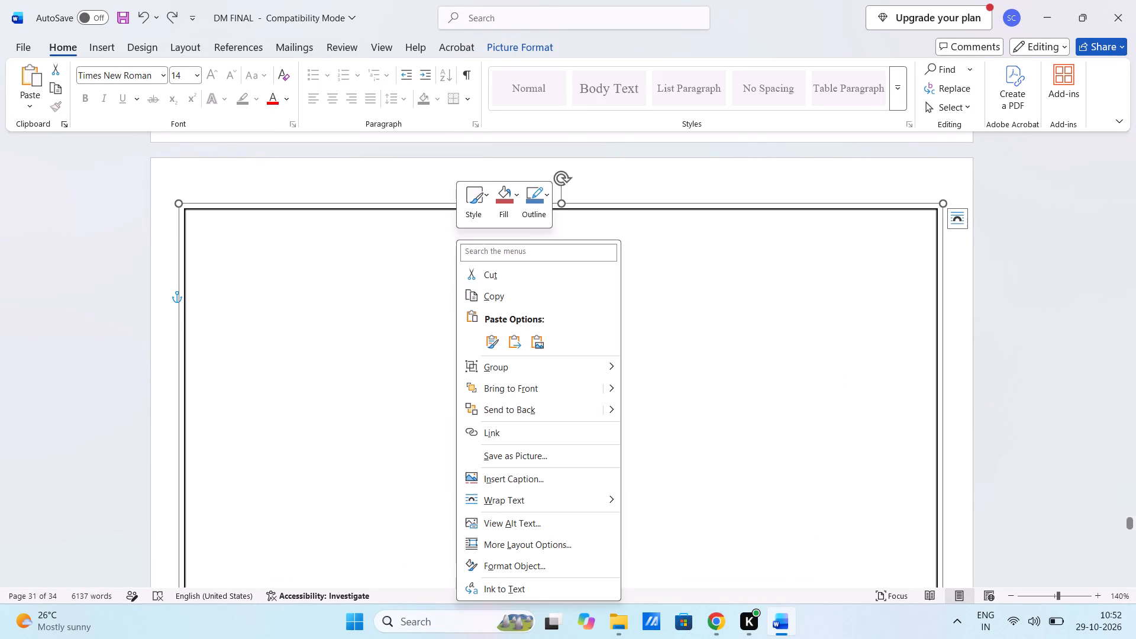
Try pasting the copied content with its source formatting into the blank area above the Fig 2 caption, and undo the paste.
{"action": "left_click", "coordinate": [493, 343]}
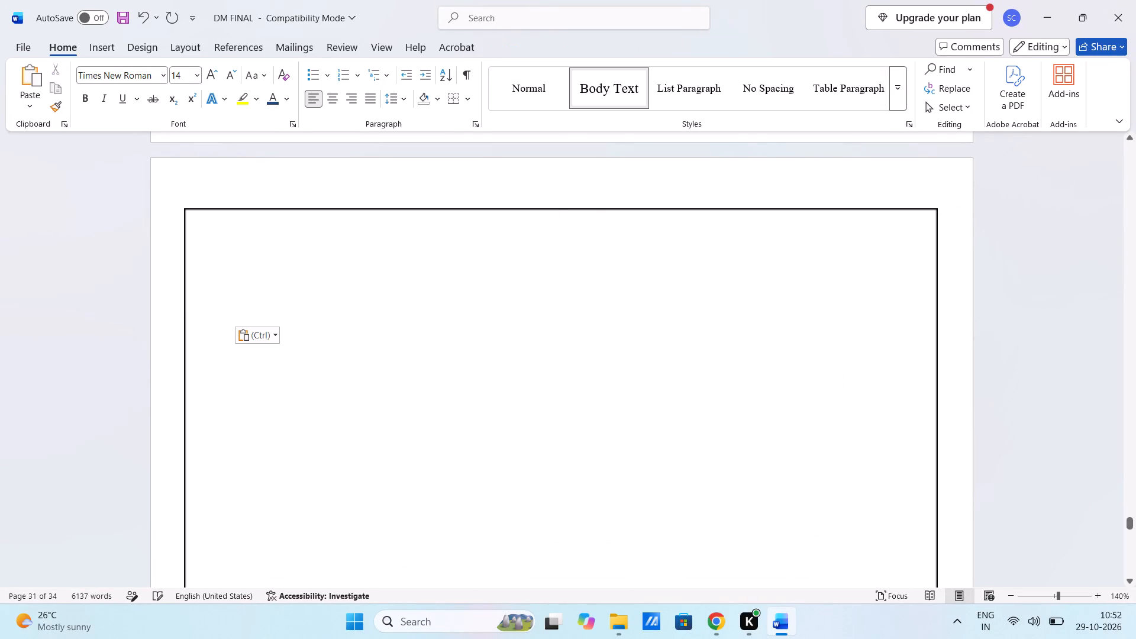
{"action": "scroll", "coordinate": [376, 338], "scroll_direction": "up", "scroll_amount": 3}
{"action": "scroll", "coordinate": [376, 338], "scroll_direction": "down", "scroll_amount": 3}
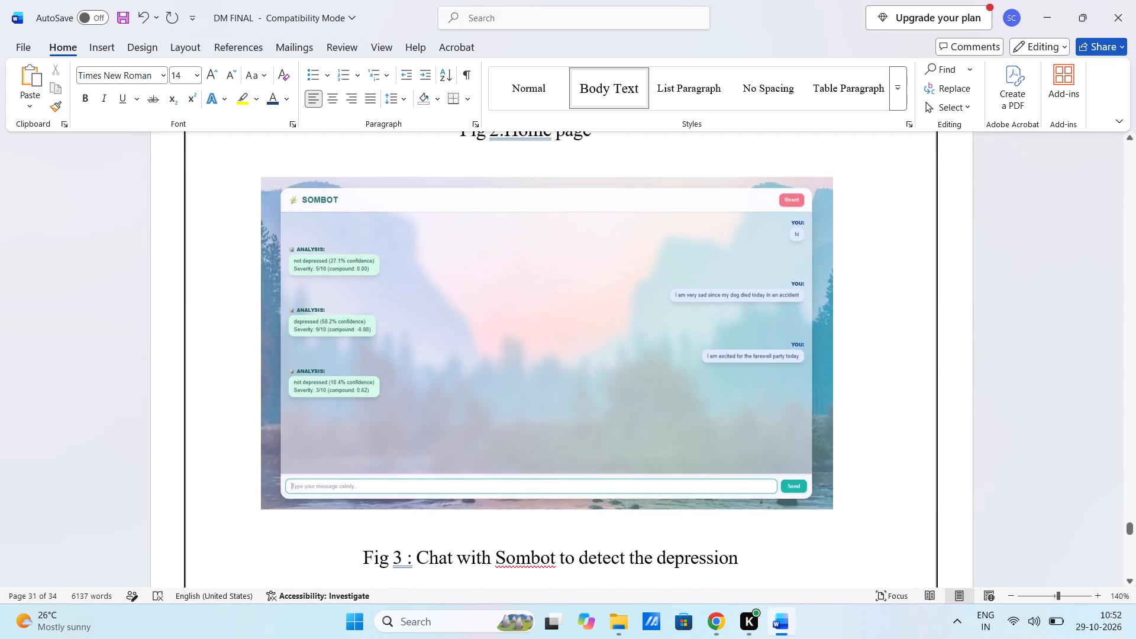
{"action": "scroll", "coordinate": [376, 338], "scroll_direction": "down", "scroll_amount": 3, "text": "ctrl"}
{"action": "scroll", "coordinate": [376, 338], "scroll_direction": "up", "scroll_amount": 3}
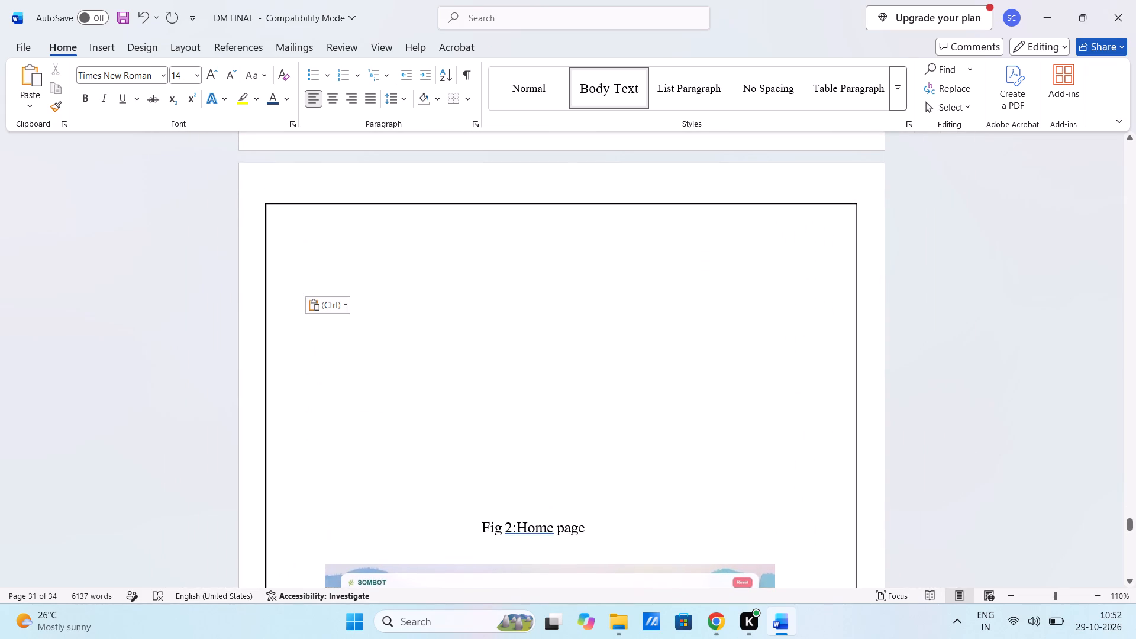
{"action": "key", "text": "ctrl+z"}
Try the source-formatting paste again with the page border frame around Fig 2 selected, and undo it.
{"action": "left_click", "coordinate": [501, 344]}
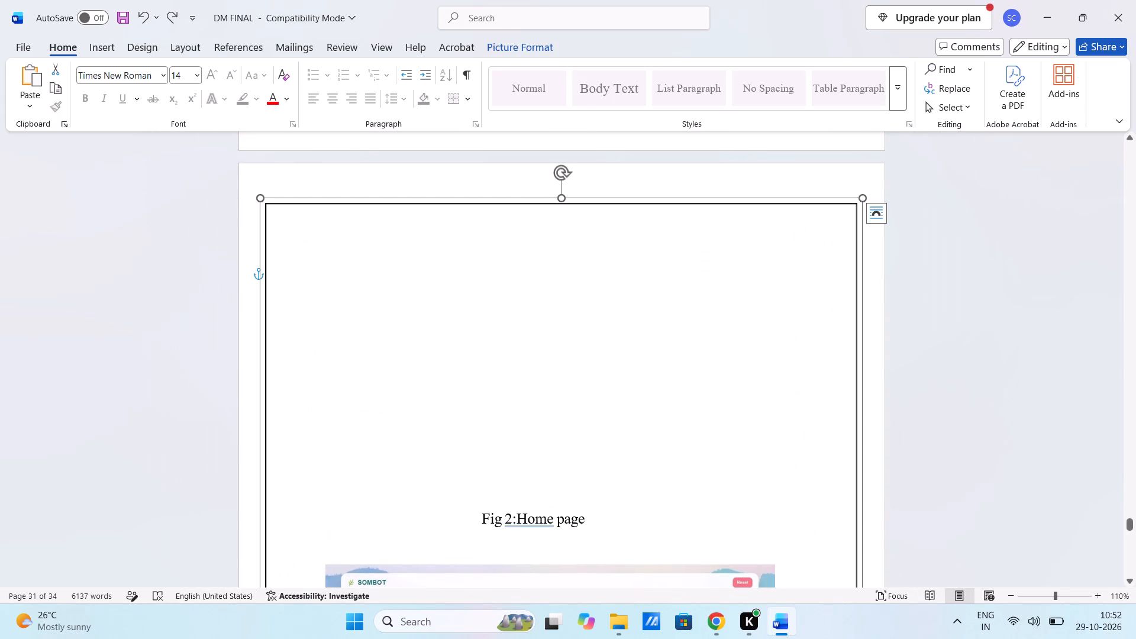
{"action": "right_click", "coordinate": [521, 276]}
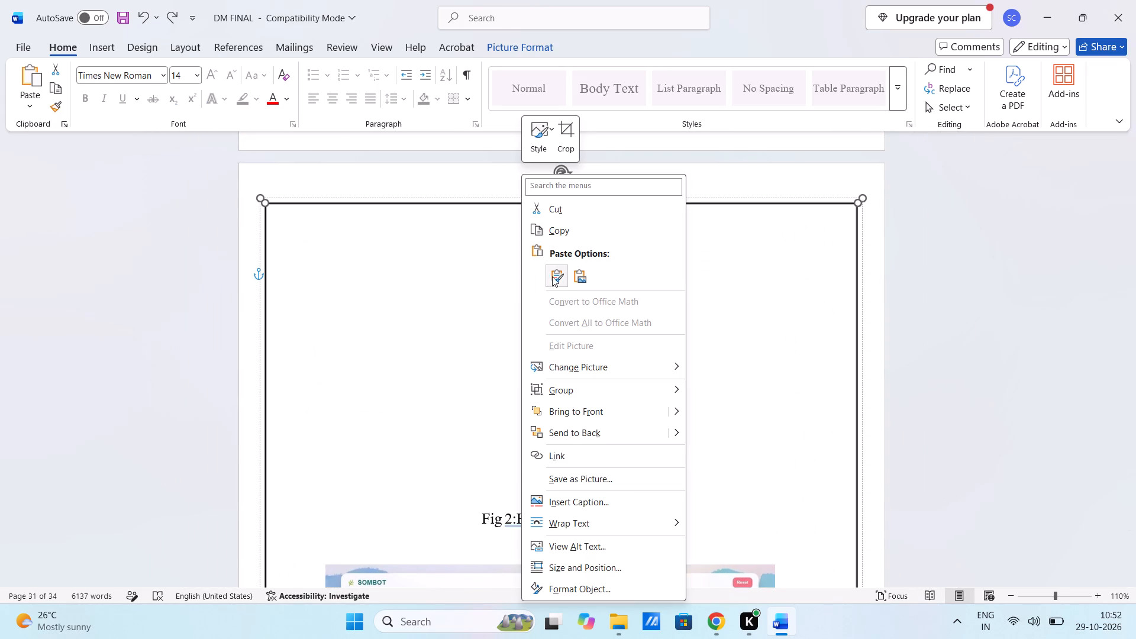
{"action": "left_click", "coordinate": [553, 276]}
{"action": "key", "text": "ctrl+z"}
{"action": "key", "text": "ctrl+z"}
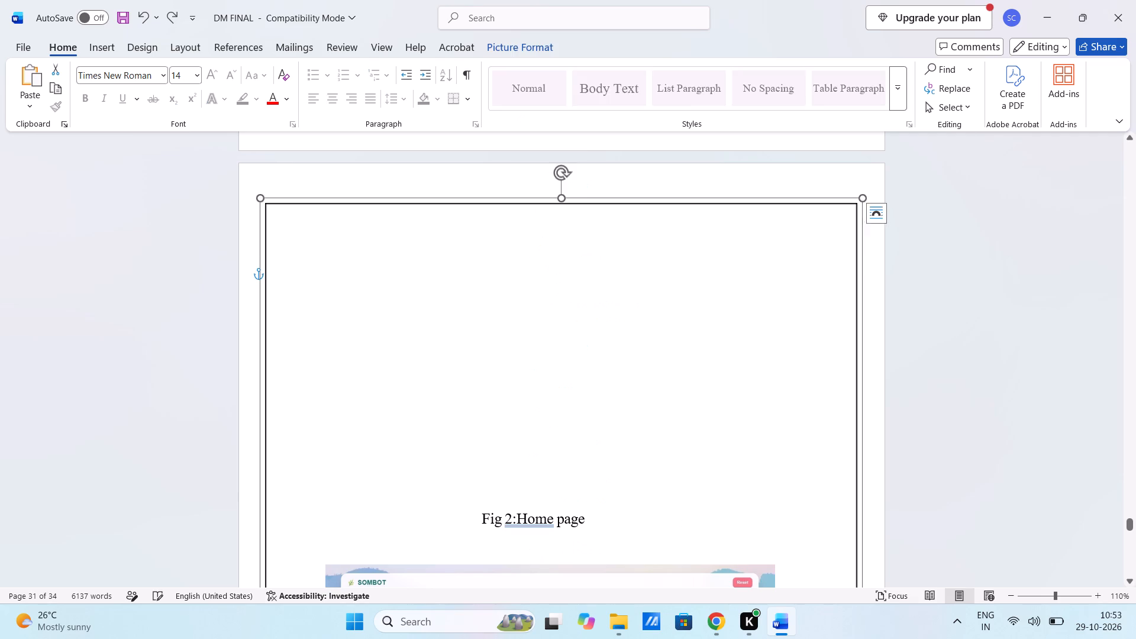
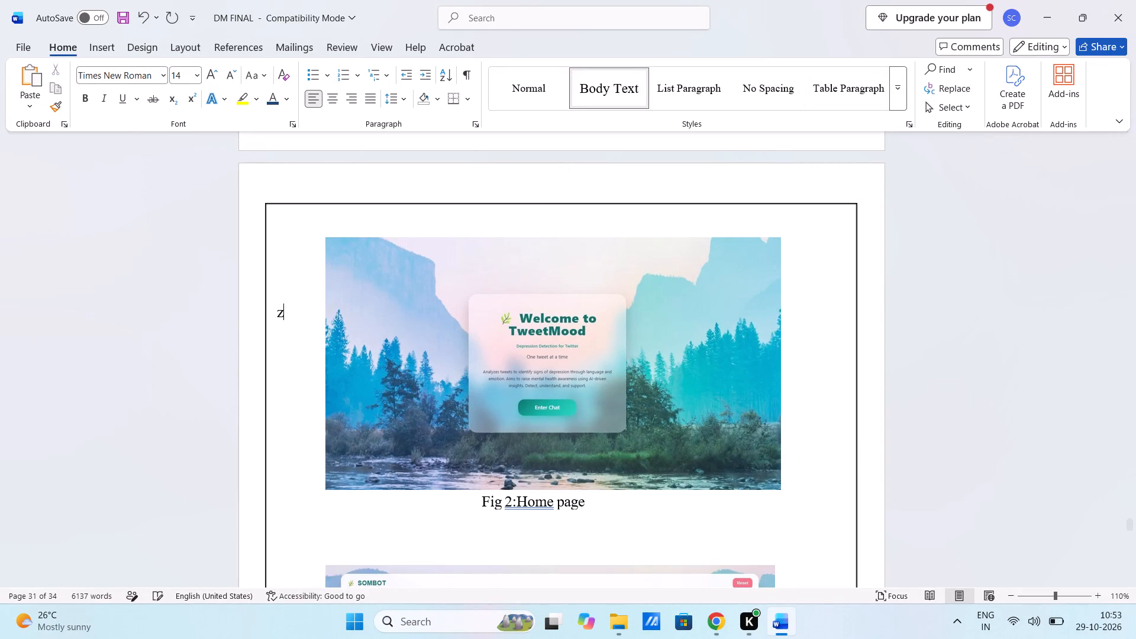
Undo the stray z characters and the preceding edit around the Fig 2 home page picture.
{"action": "type", "text": "zz"}
{"action": "key", "text": "ctrl+z"}
{"action": "key", "text": "ctrl+z"}
Cut the TweetMood welcome picture above the Fig 2 home page caption.
{"action": "left_click", "coordinate": [681, 340]}
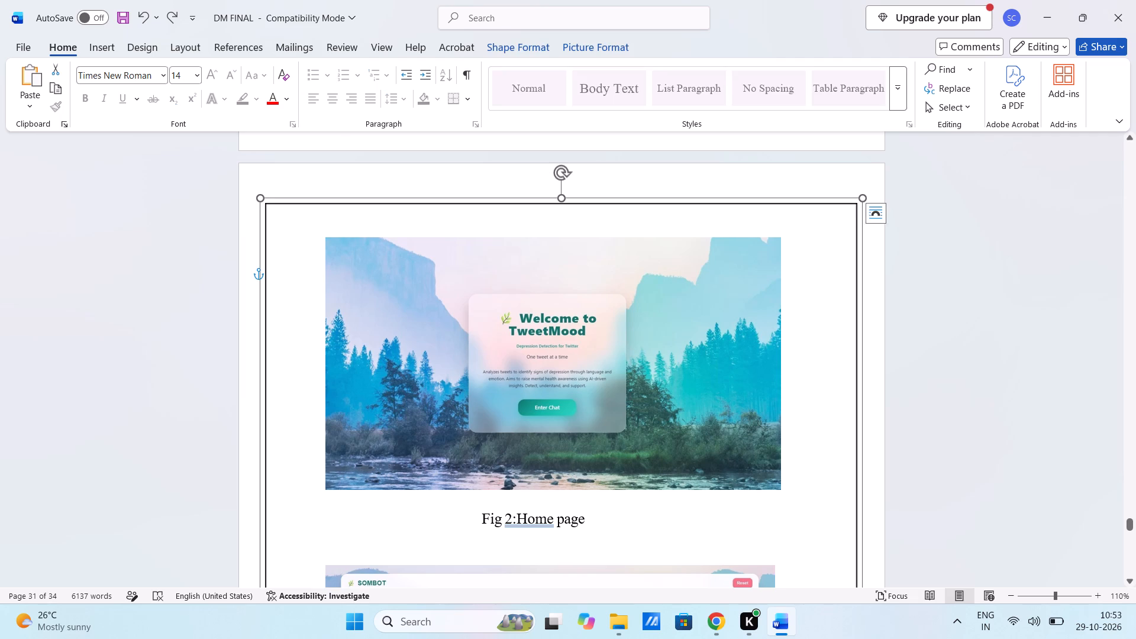
{"action": "left_click", "coordinate": [699, 296]}
{"action": "right_click", "coordinate": [676, 283]}
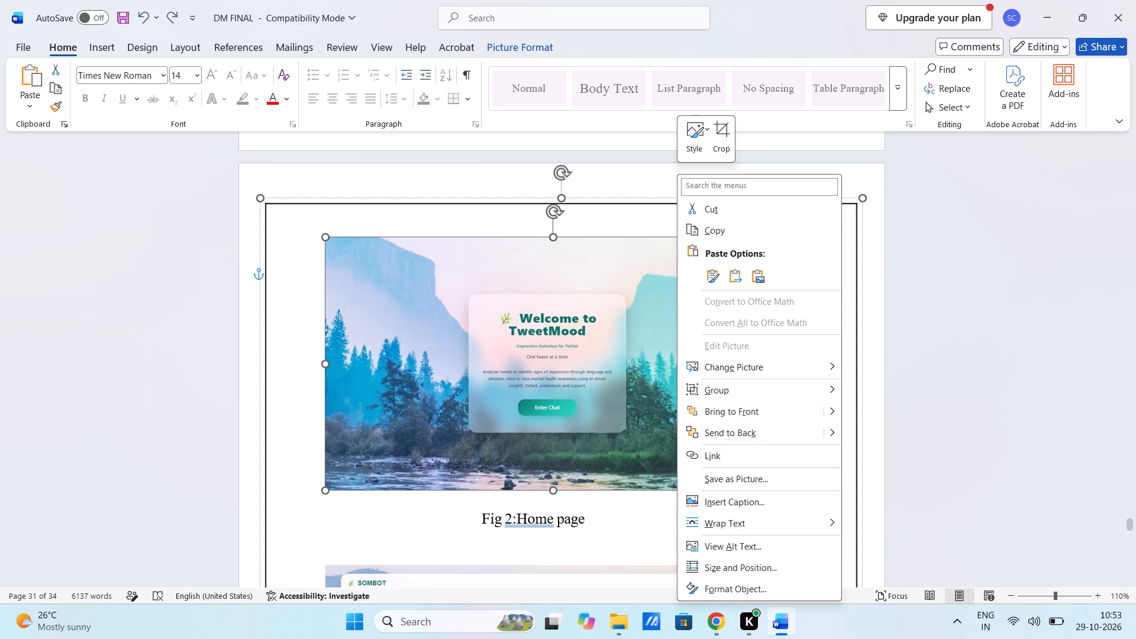
{"action": "left_click", "coordinate": [728, 209]}
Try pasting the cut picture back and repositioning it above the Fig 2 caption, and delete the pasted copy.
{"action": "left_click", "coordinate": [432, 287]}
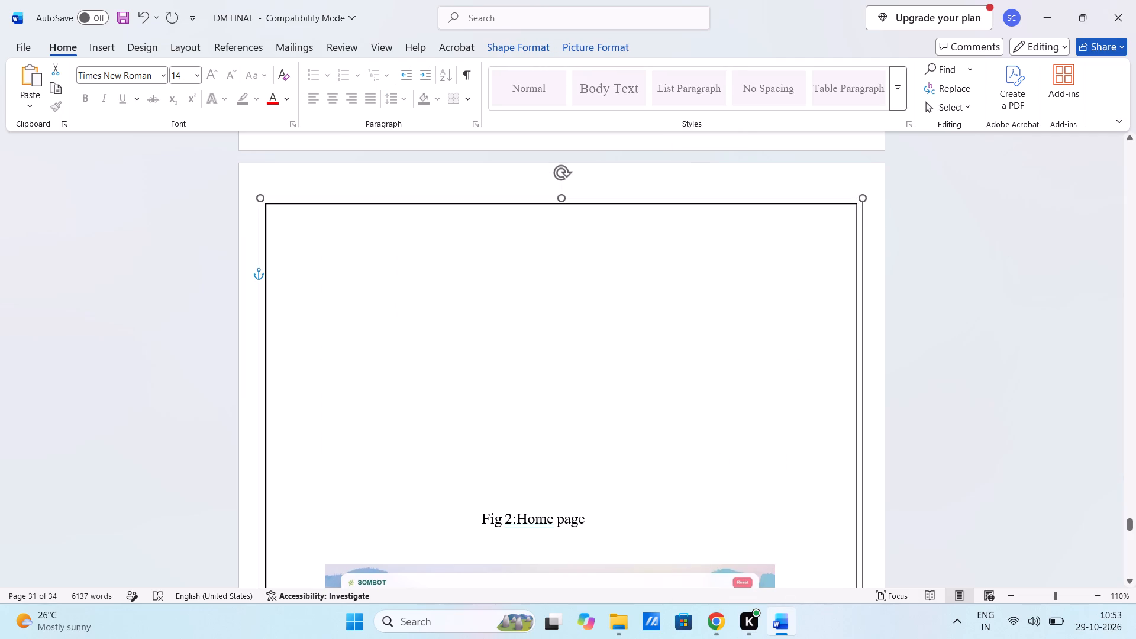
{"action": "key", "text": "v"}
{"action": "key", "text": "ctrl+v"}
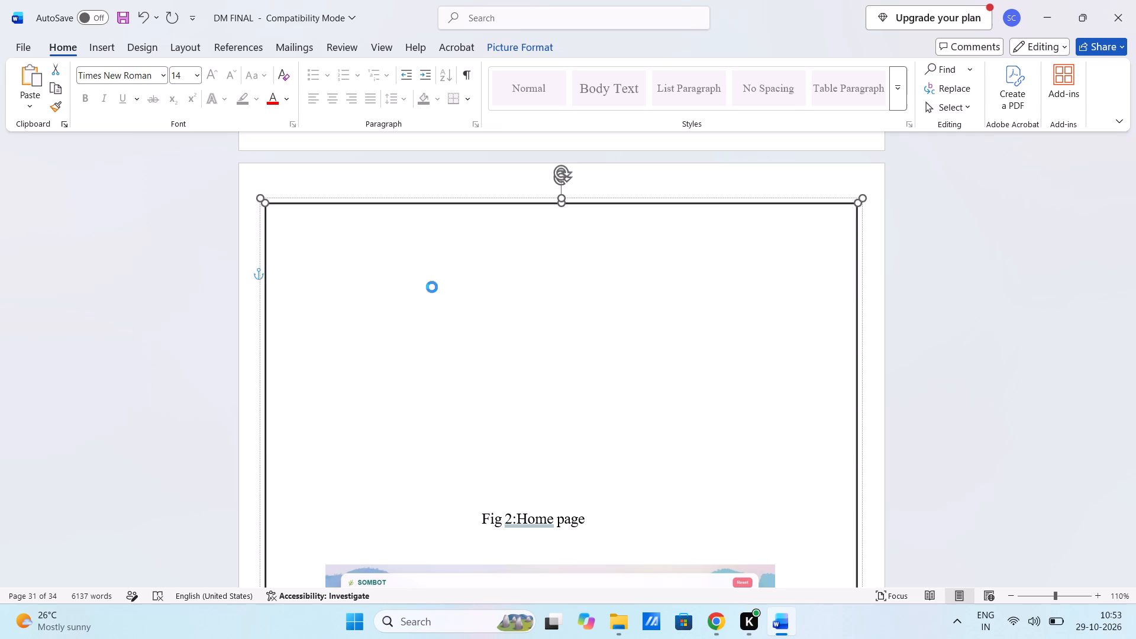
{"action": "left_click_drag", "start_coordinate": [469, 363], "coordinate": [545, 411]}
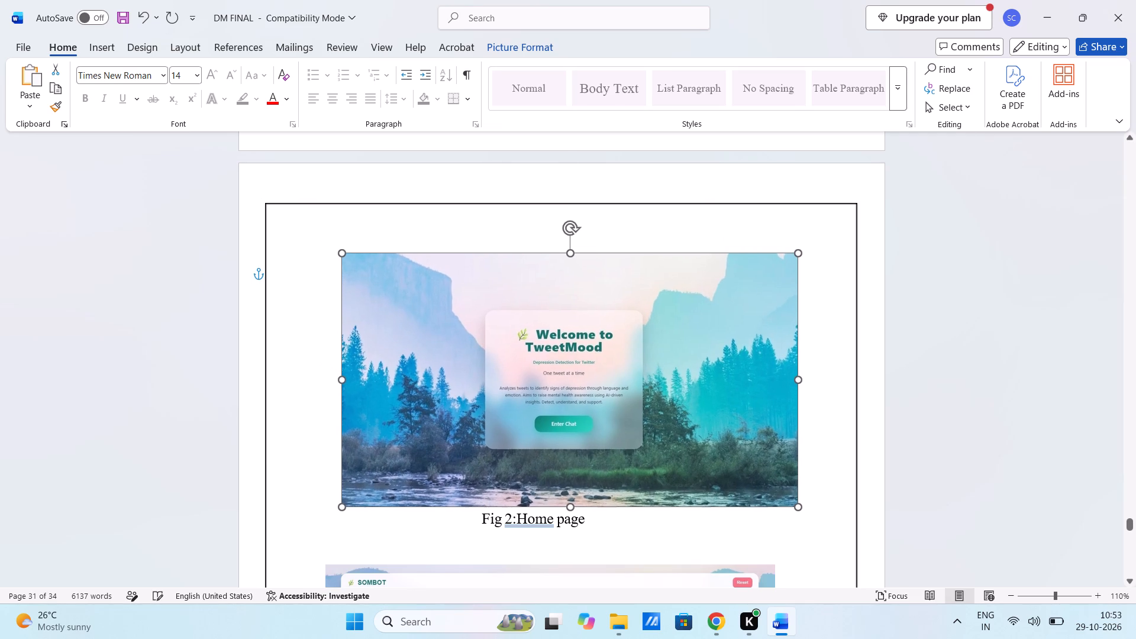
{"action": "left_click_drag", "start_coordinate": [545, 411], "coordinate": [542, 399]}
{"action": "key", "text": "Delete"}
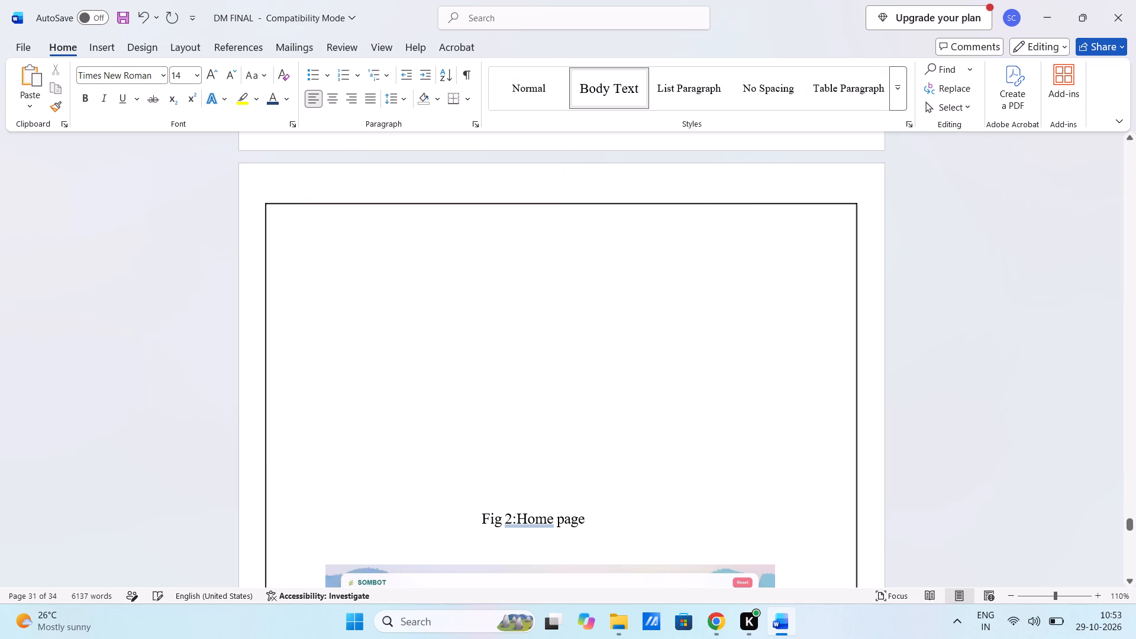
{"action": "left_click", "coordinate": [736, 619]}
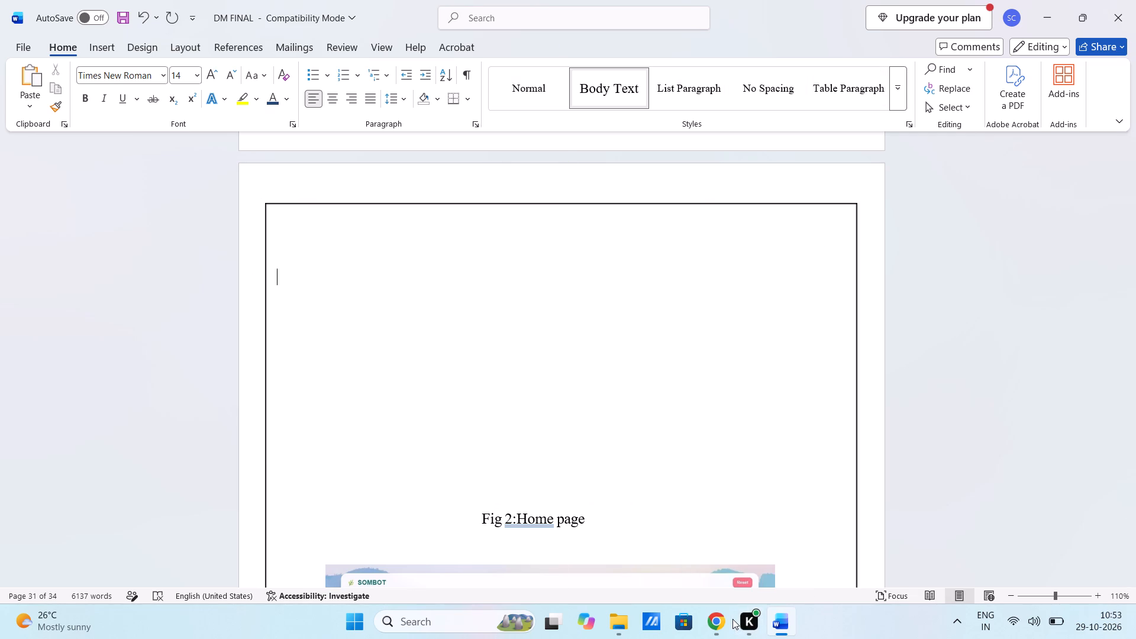
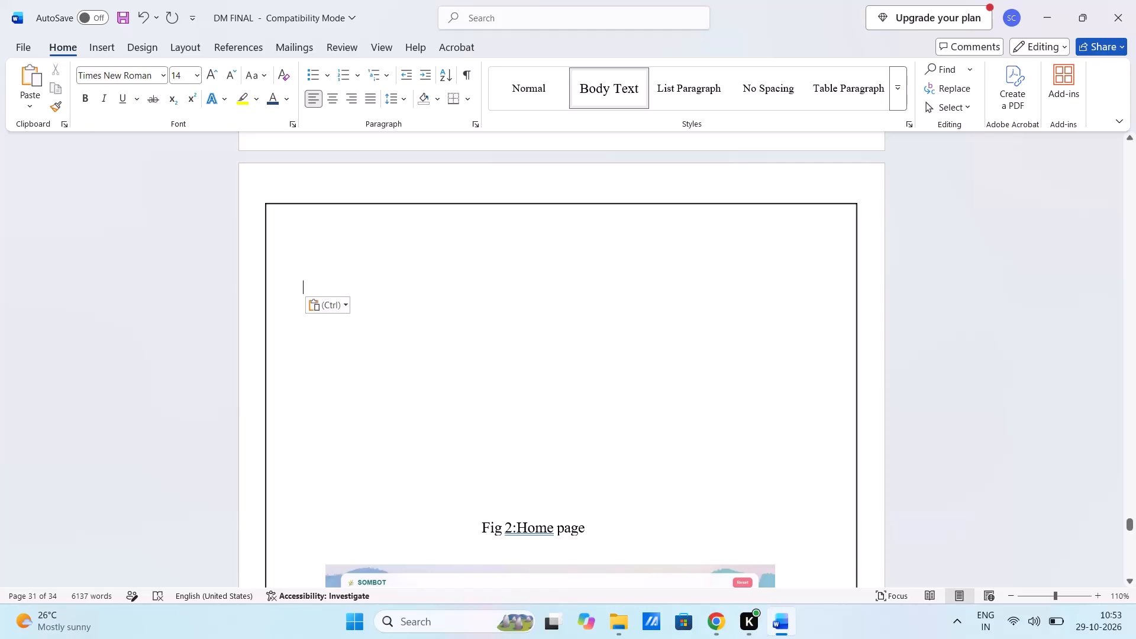
Undo the last two edits above the Fig 2 home page caption to restore the TweetMood welcome picture.
{"action": "scroll", "coordinate": [592, 406], "scroll_direction": "down", "scroll_amount": 7}
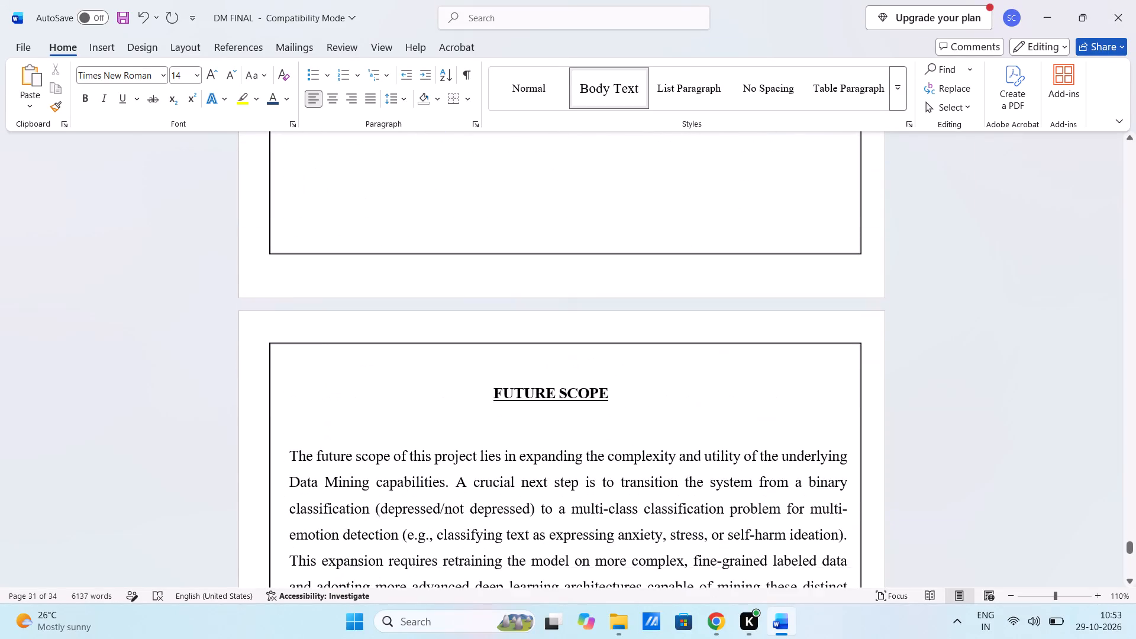
{"action": "scroll", "coordinate": [592, 406], "scroll_direction": "up", "scroll_amount": 8}
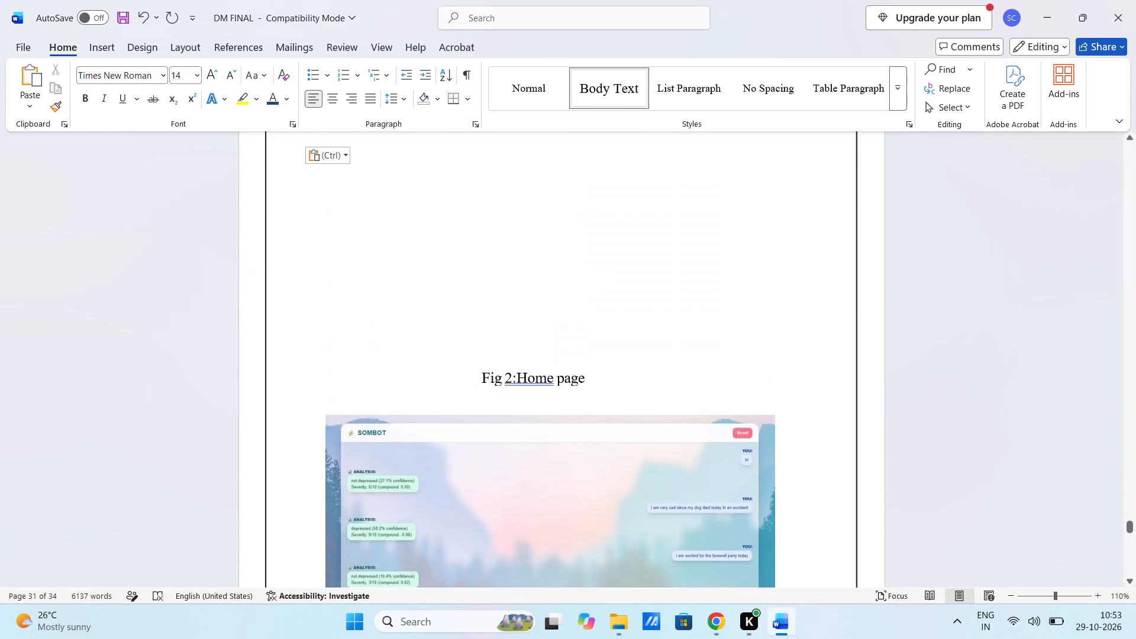
{"action": "scroll", "coordinate": [592, 406], "scroll_direction": "up", "scroll_amount": 1}
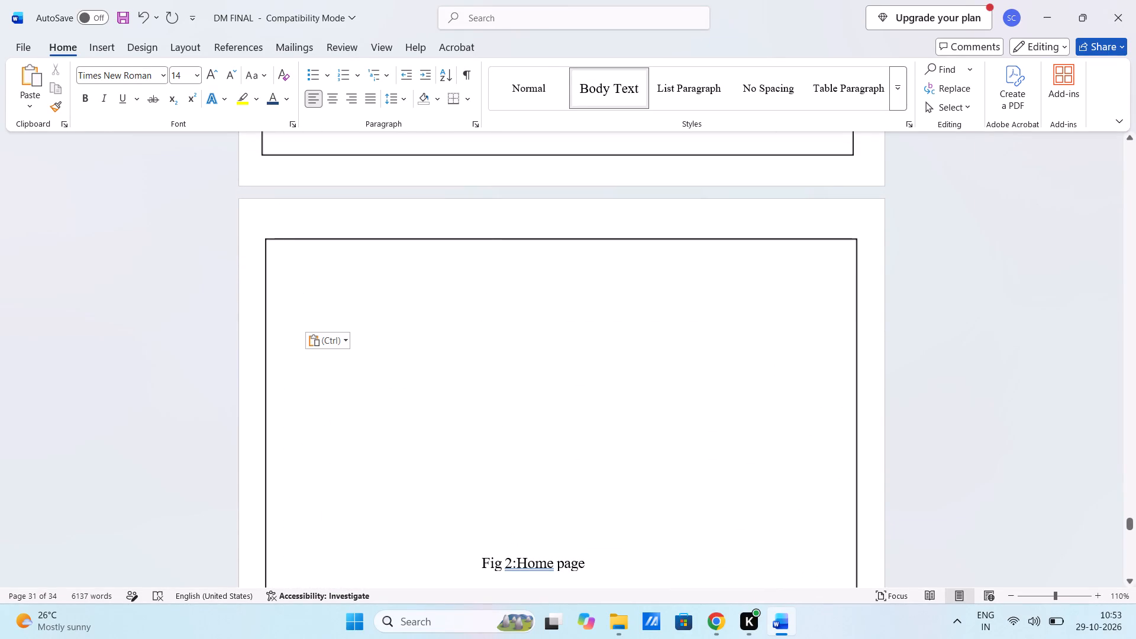
{"action": "key", "text": "ctrl+z"}
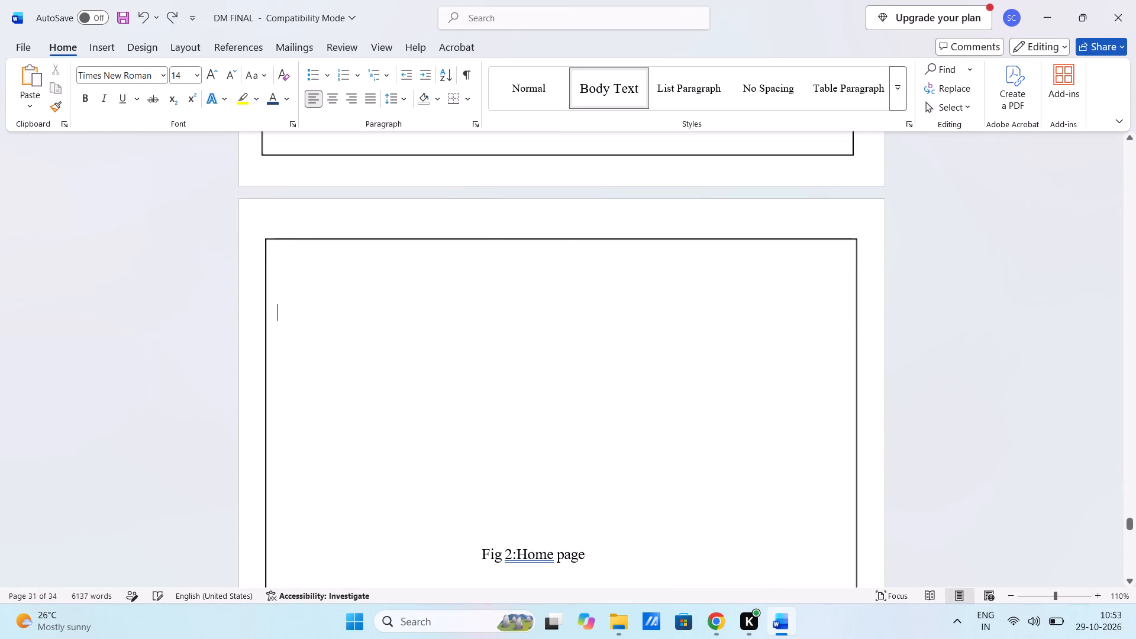
{"action": "key", "text": "ctrl+z"}
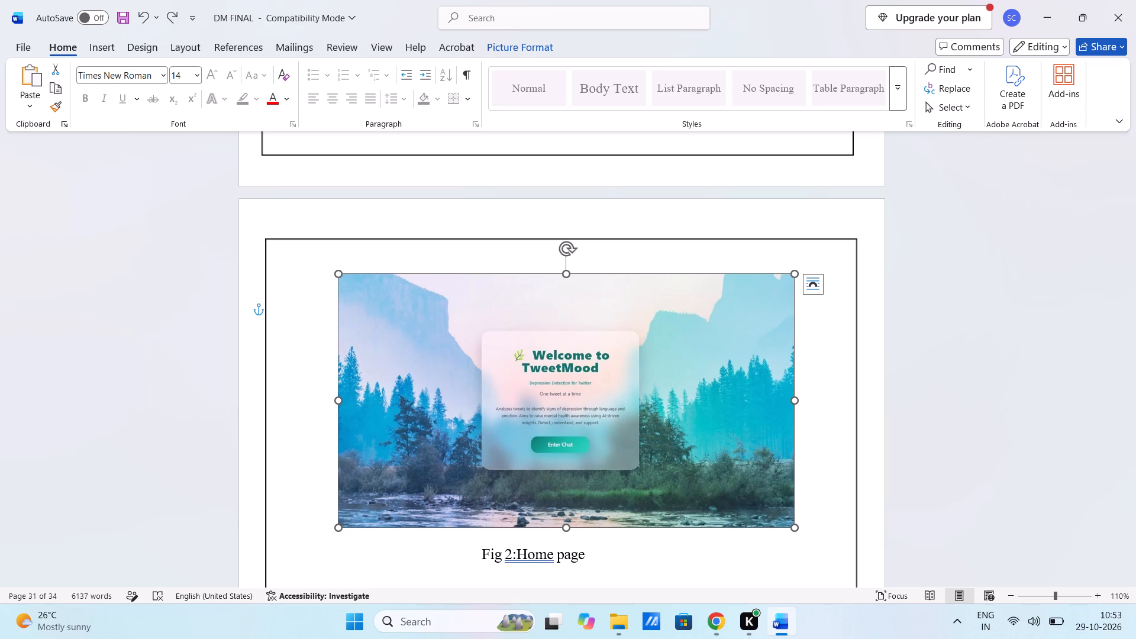
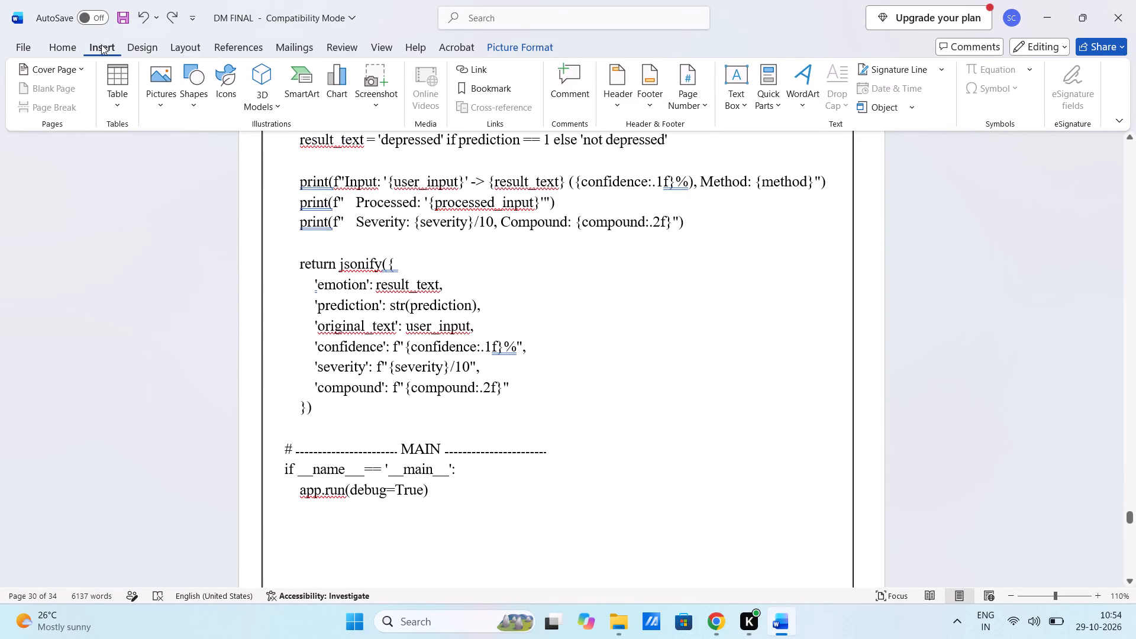
Start inserting a picture into the report to replace the Fig 2 home page image.
{"action": "left_click", "coordinate": [159, 104]}
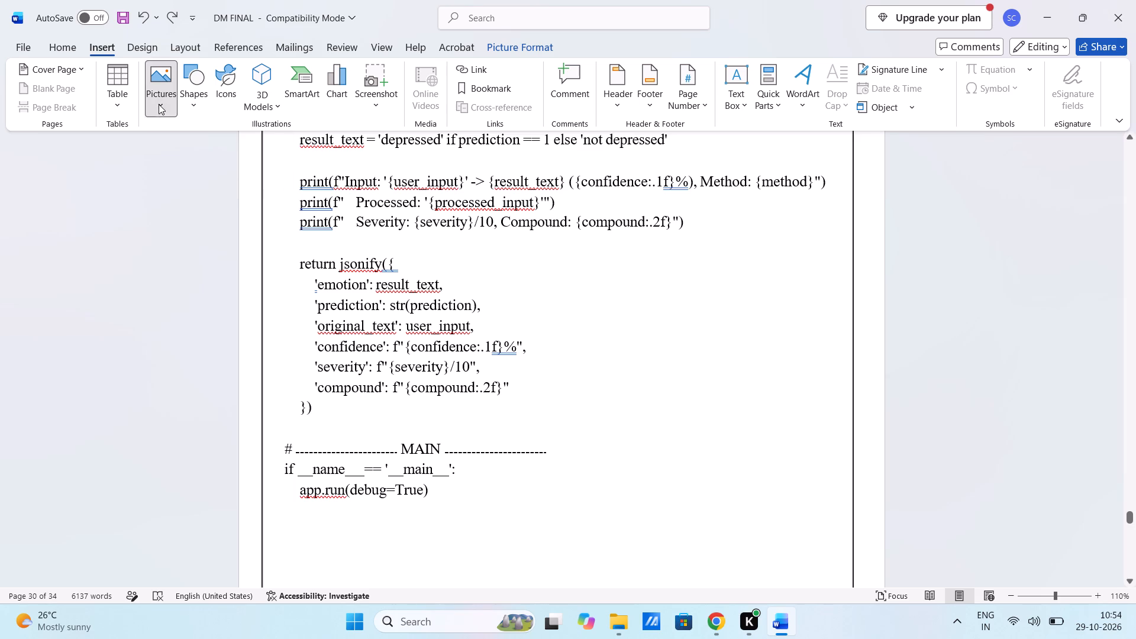
Choose the source for the picture to insert in place of the Fig 2 home page image.
{"action": "left_click", "coordinate": [202, 153]}
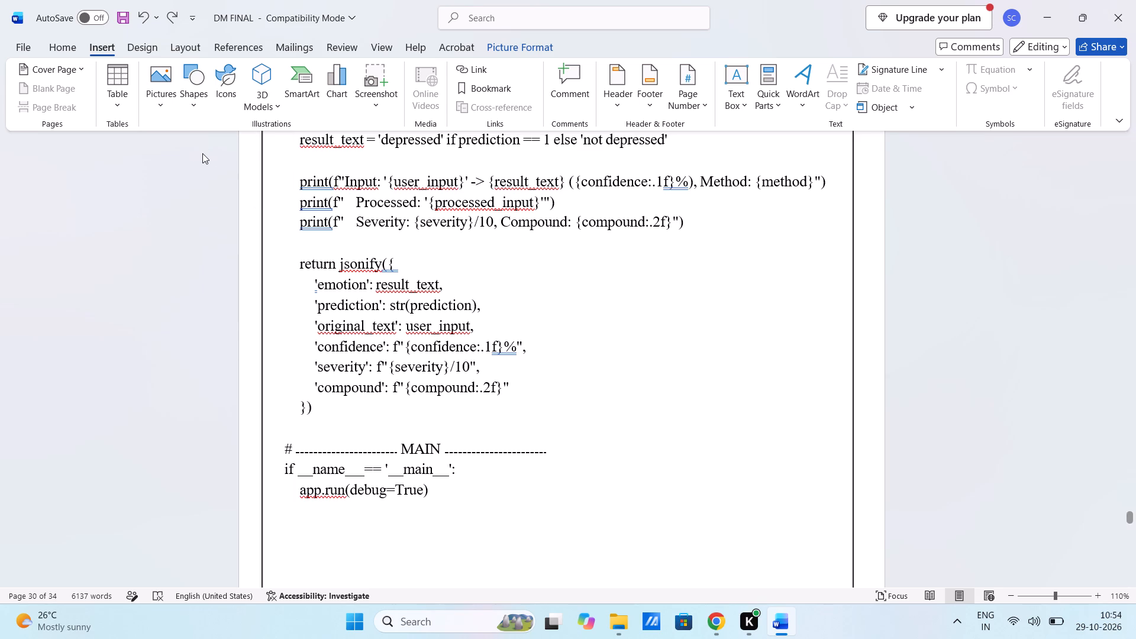
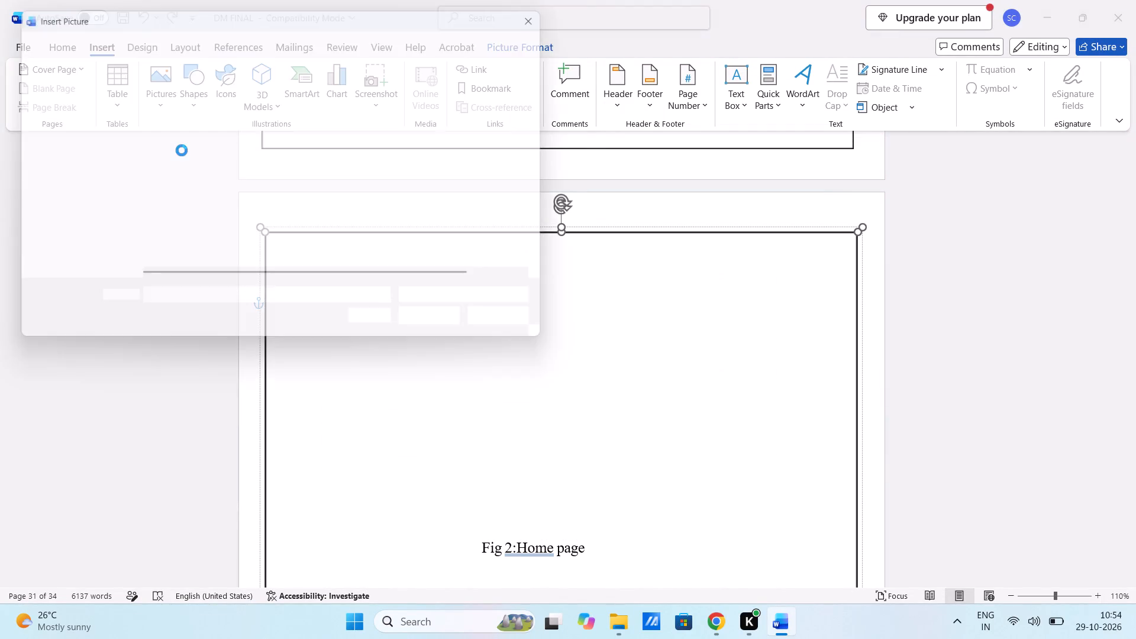
Insert the new SOMBOT landing page screenshot from the D:\ folder above the Fig 2 caption.
{"action": "left_click", "coordinate": [68, 170]}
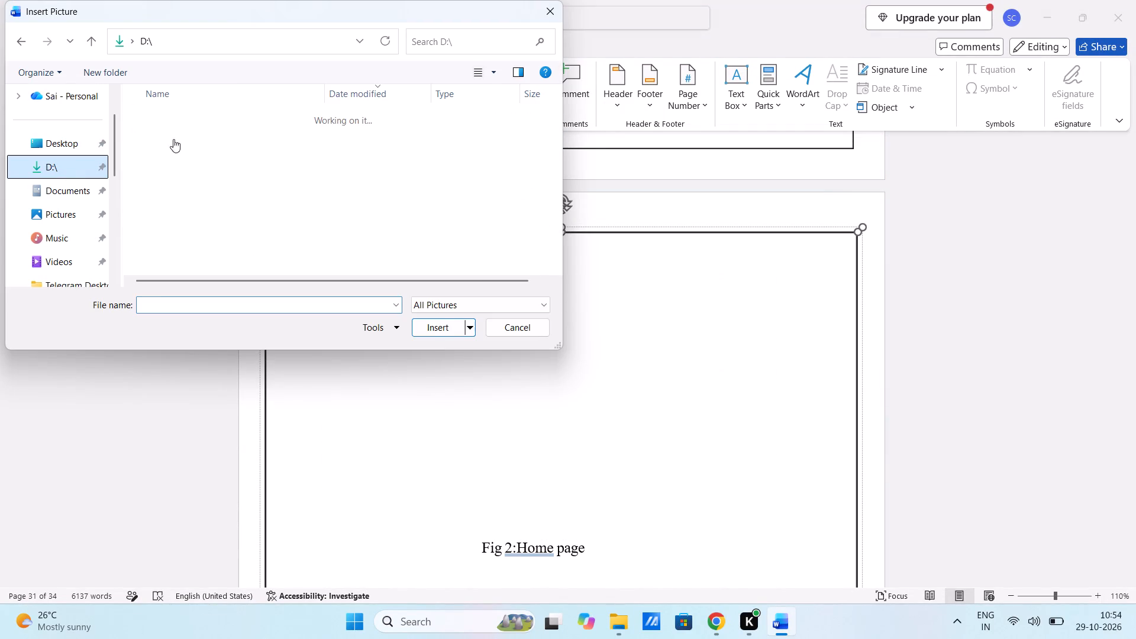
{"action": "left_click", "coordinate": [209, 141]}
{"action": "key", "text": "Return"}
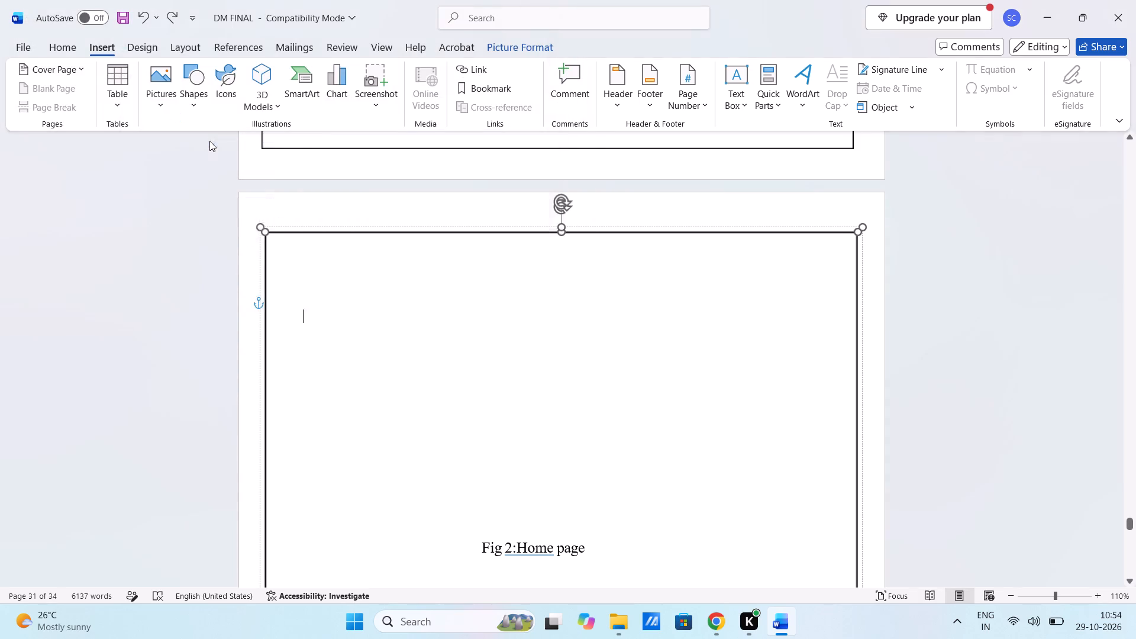
Scale the inserted landing page picture down to about 8.66 cm by 14.66 cm and centre it on the page.
{"action": "left_click_drag", "start_coordinate": [276, 296], "coordinate": [422, 373]}
{"action": "left_click_drag", "start_coordinate": [390, 417], "coordinate": [484, 367]}
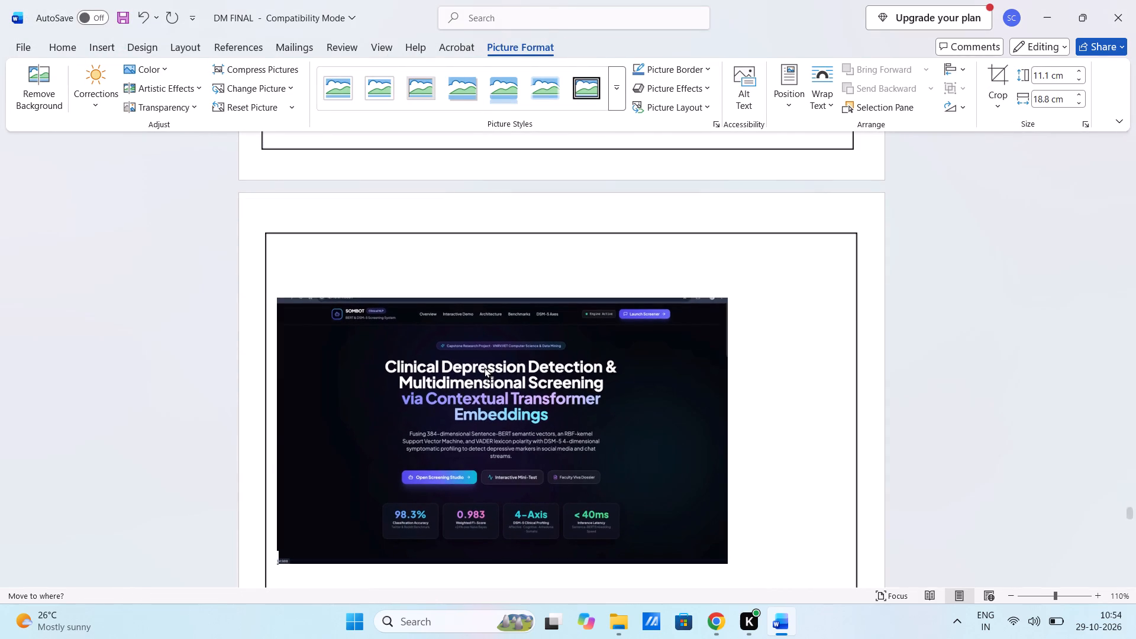
{"action": "left_click_drag", "start_coordinate": [484, 367], "coordinate": [497, 364]}
{"action": "left_click", "coordinate": [75, 44]}
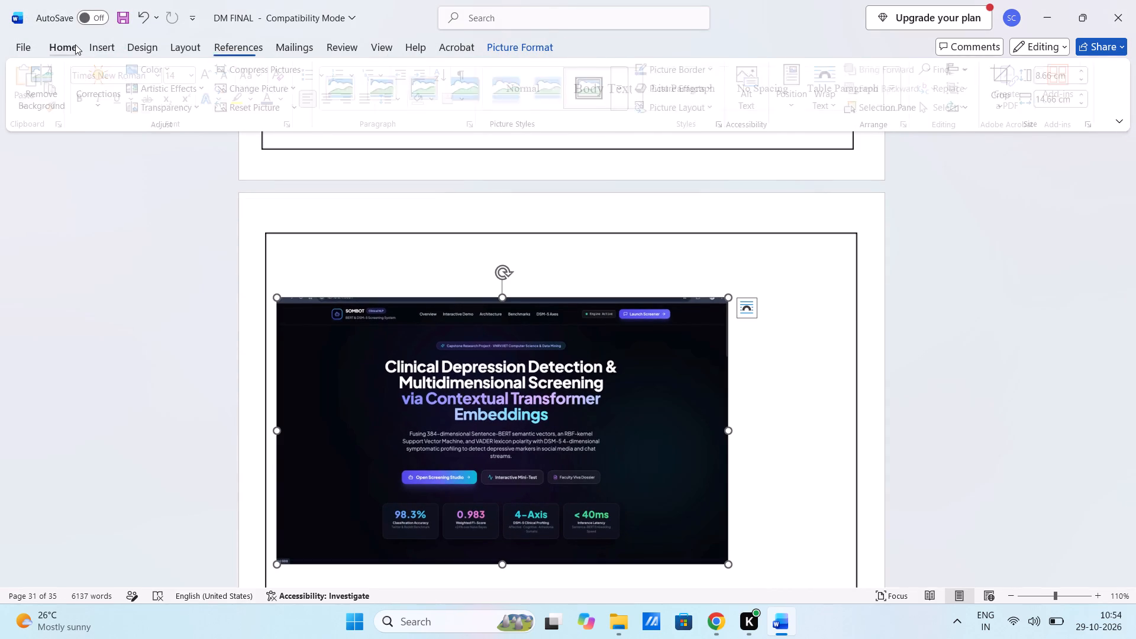
{"action": "left_click", "coordinate": [333, 100]}
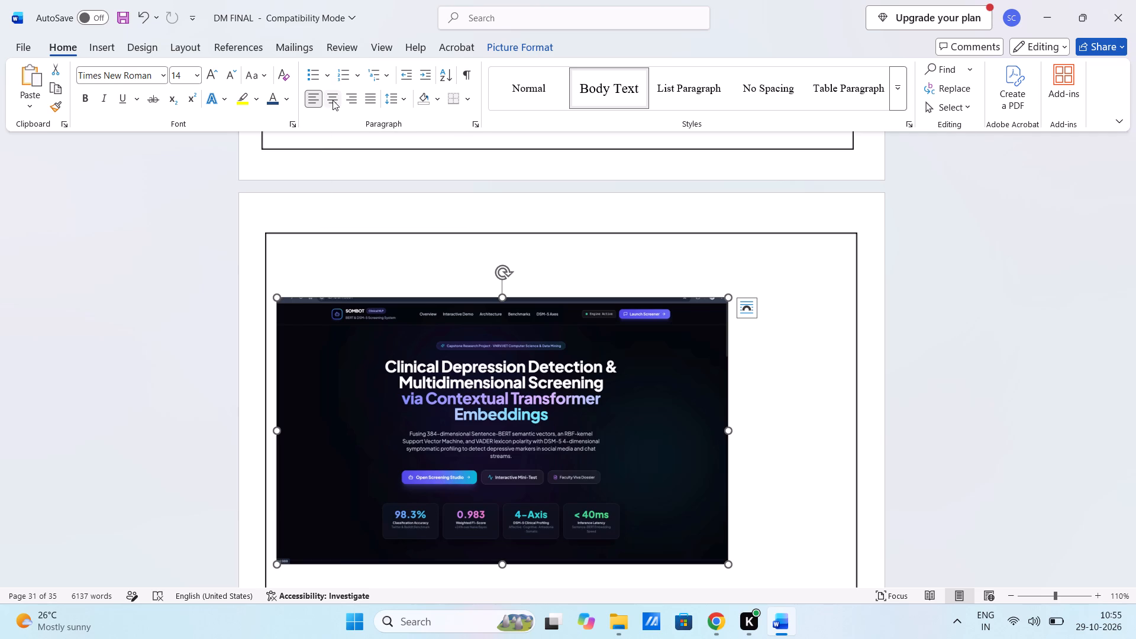
Delete the old SOMBOT chat screenshot that overlaps the Fig 2 caption.
{"action": "scroll", "coordinate": [603, 454], "scroll_direction": "down", "scroll_amount": 1}
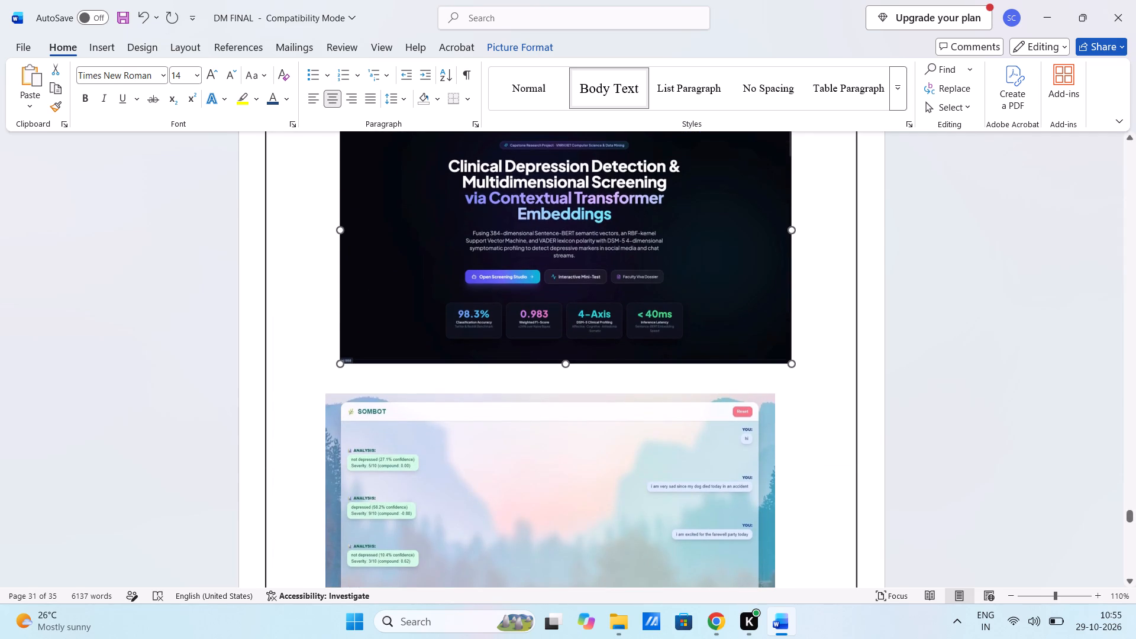
{"action": "left_click", "coordinate": [557, 427]}
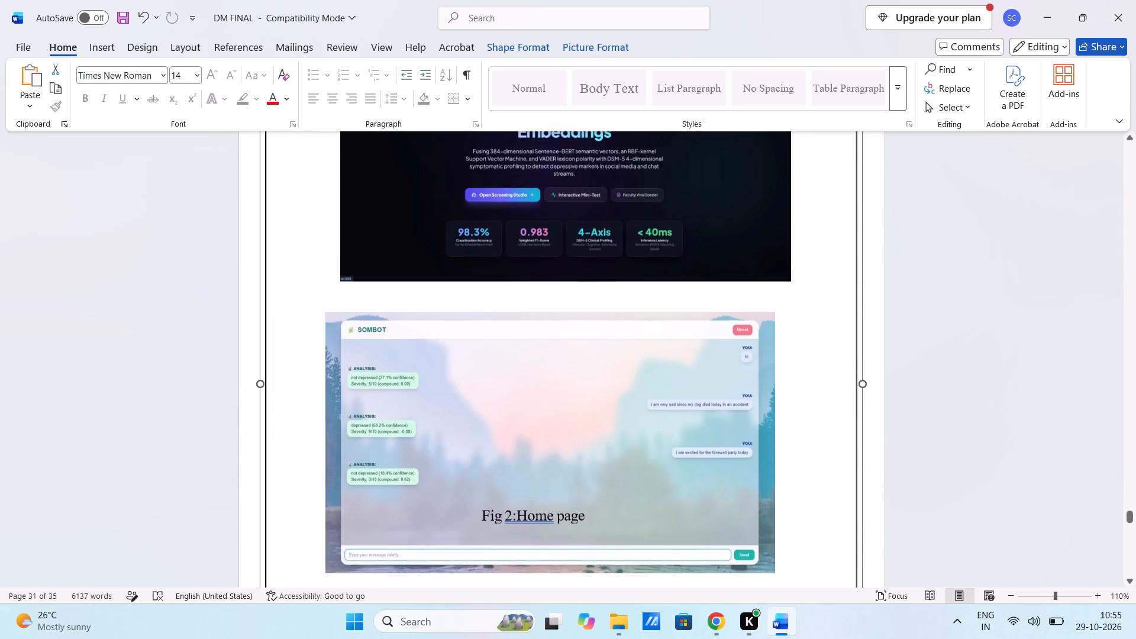
{"action": "scroll", "coordinate": [656, 446], "scroll_direction": "up", "scroll_amount": 1}
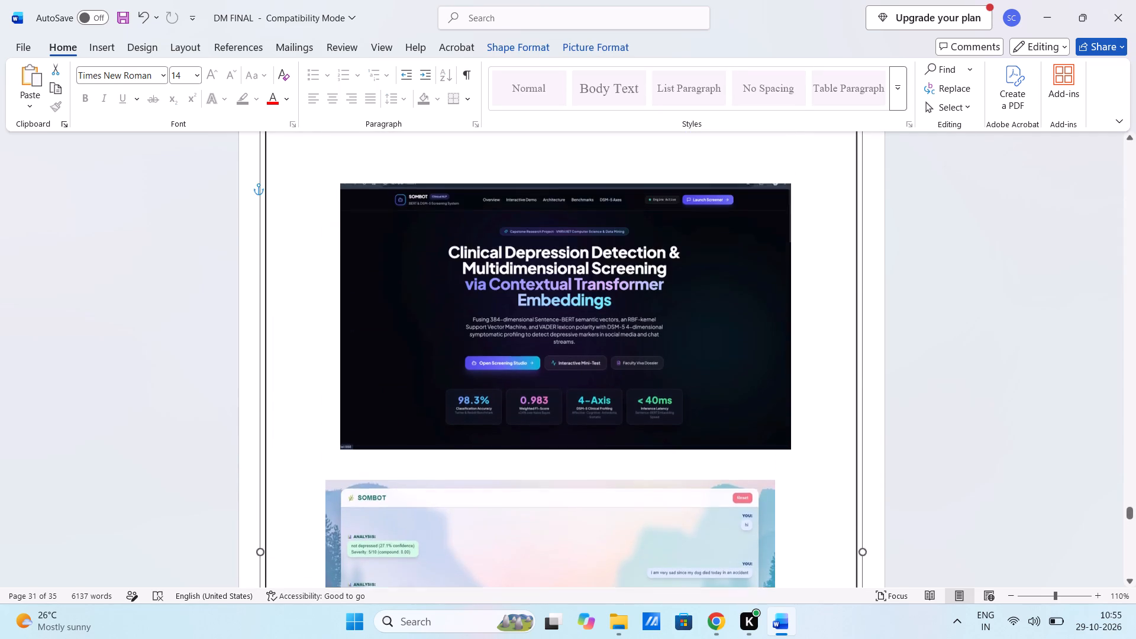
{"action": "scroll", "coordinate": [656, 446], "scroll_direction": "up", "scroll_amount": 1}
{"action": "scroll", "coordinate": [553, 433], "scroll_direction": "down", "scroll_amount": 1}
{"action": "scroll", "coordinate": [553, 433], "scroll_direction": "up", "scroll_amount": 1}
{"action": "scroll", "coordinate": [553, 433], "scroll_direction": "down", "scroll_amount": 1}
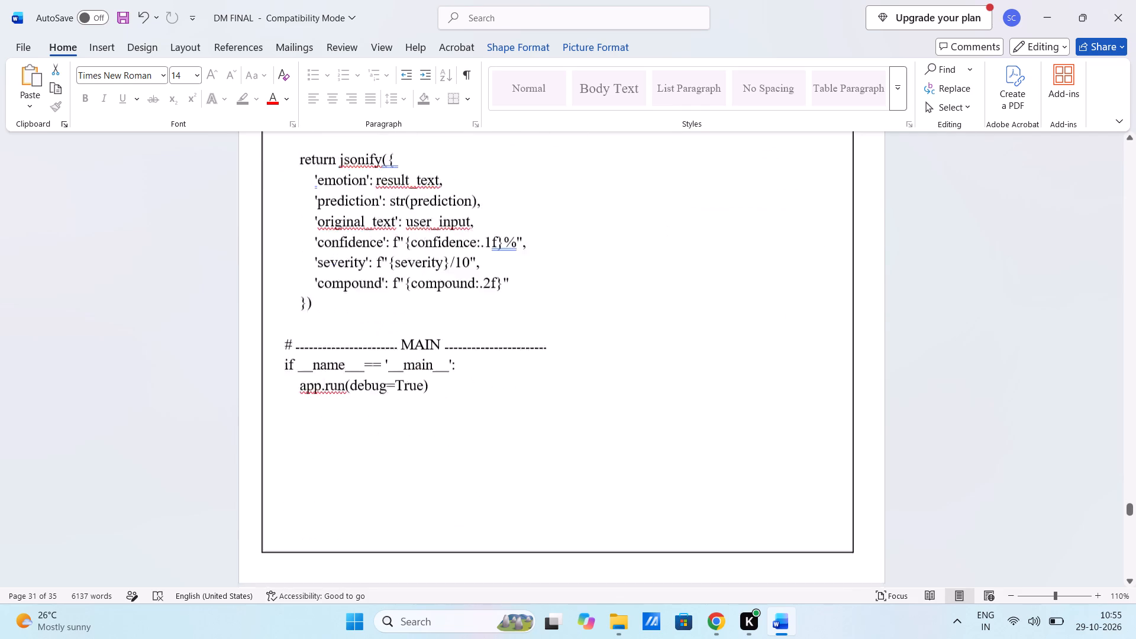
{"action": "scroll", "coordinate": [553, 433], "scroll_direction": "down", "scroll_amount": 1}
{"action": "left_click_drag", "start_coordinate": [553, 433], "coordinate": [553, 377]}
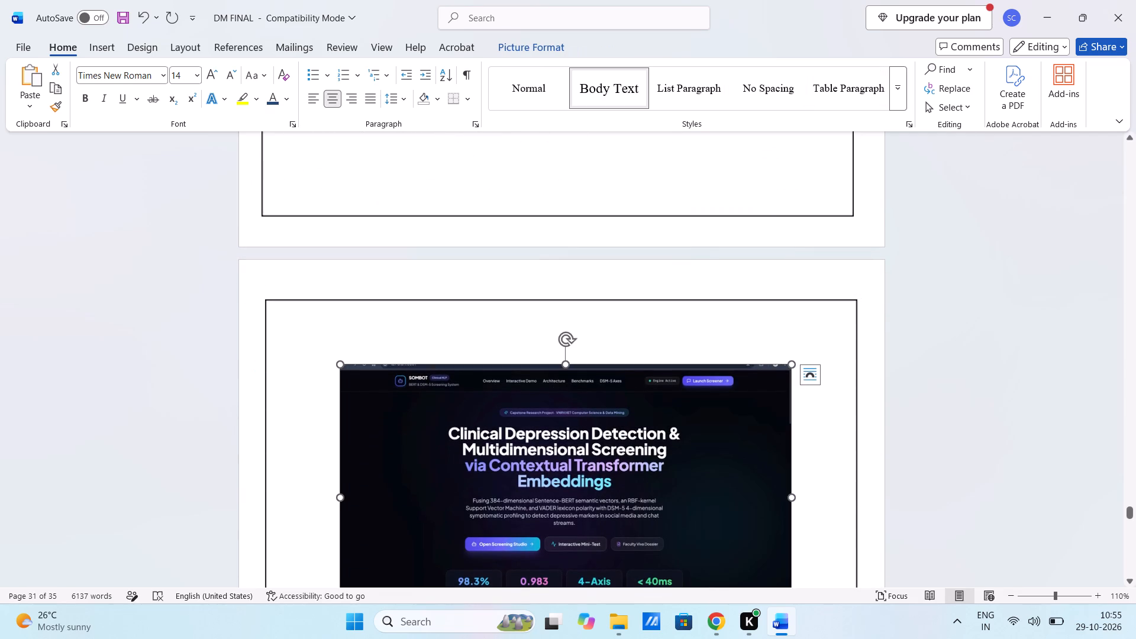
{"action": "scroll", "coordinate": [553, 377], "scroll_direction": "down", "scroll_amount": 1}
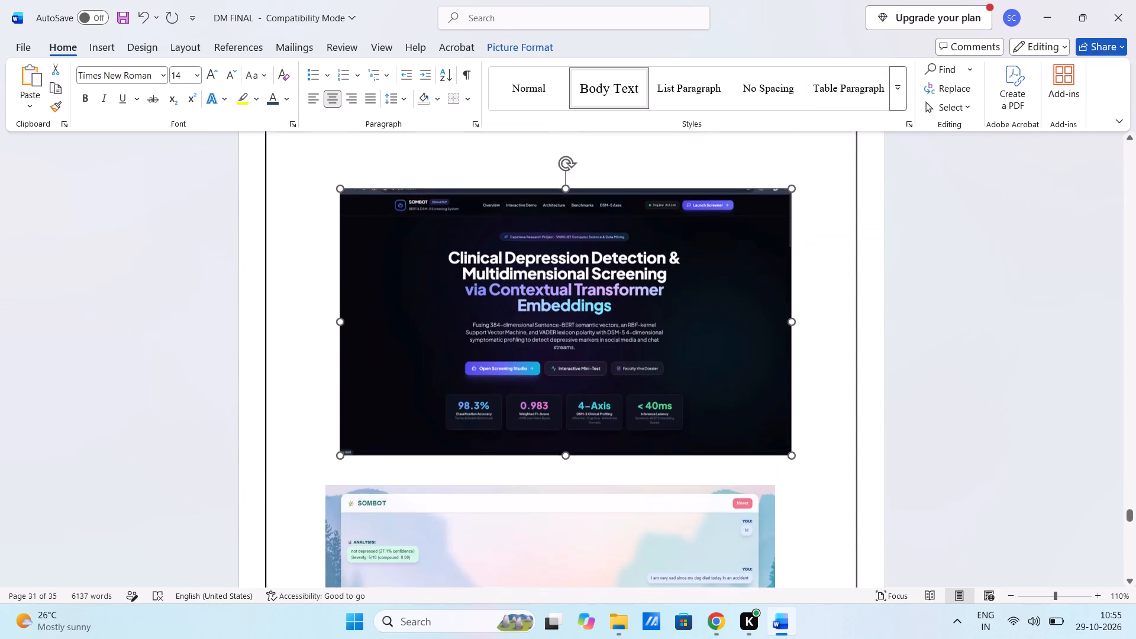
{"action": "scroll", "coordinate": [553, 377], "scroll_direction": "down", "scroll_amount": 3}
{"action": "left_click", "coordinate": [559, 375]}
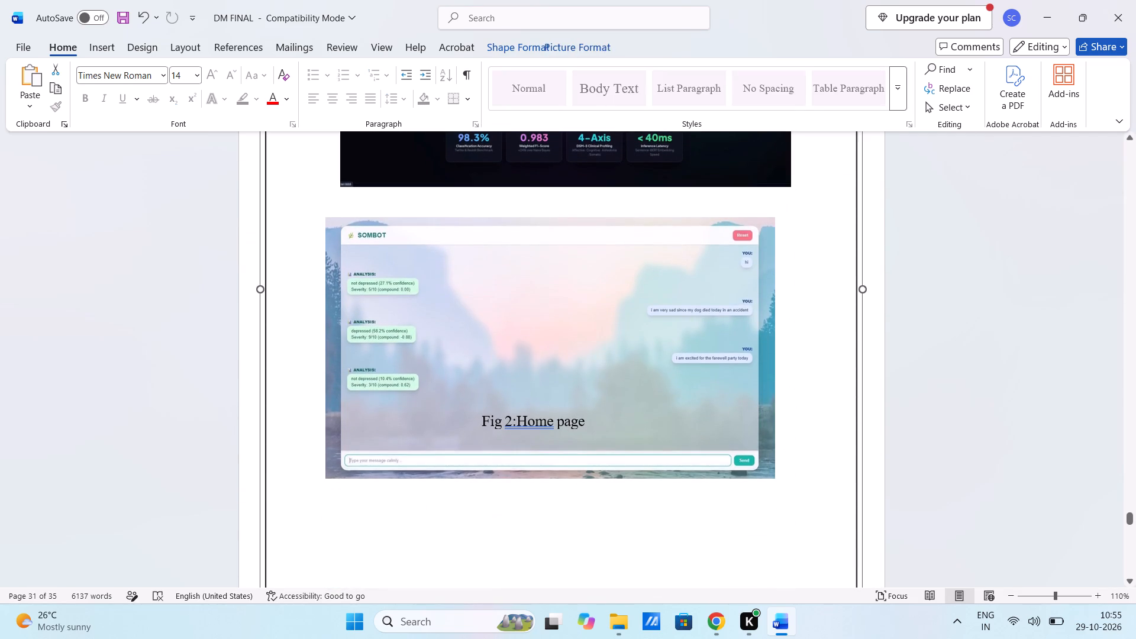
{"action": "left_click", "coordinate": [559, 375]}
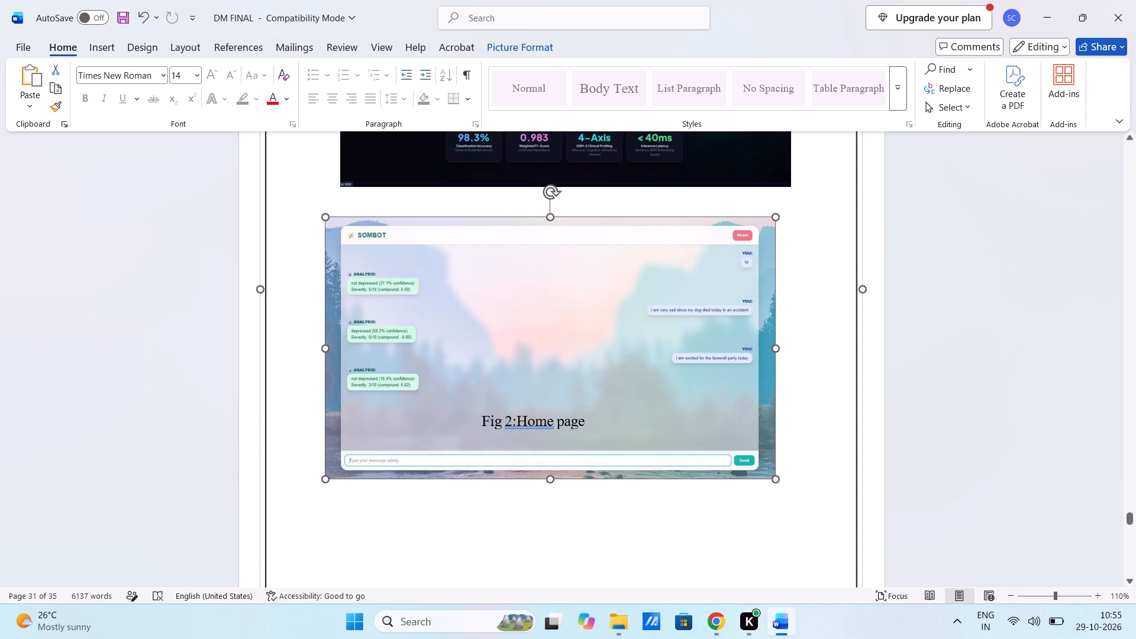
{"action": "key", "text": "Delete"}
Remove the blank lines above the Fig 2 caption and indent it with tabs to sit centred under the new picture.
{"action": "left_click", "coordinate": [477, 426]}
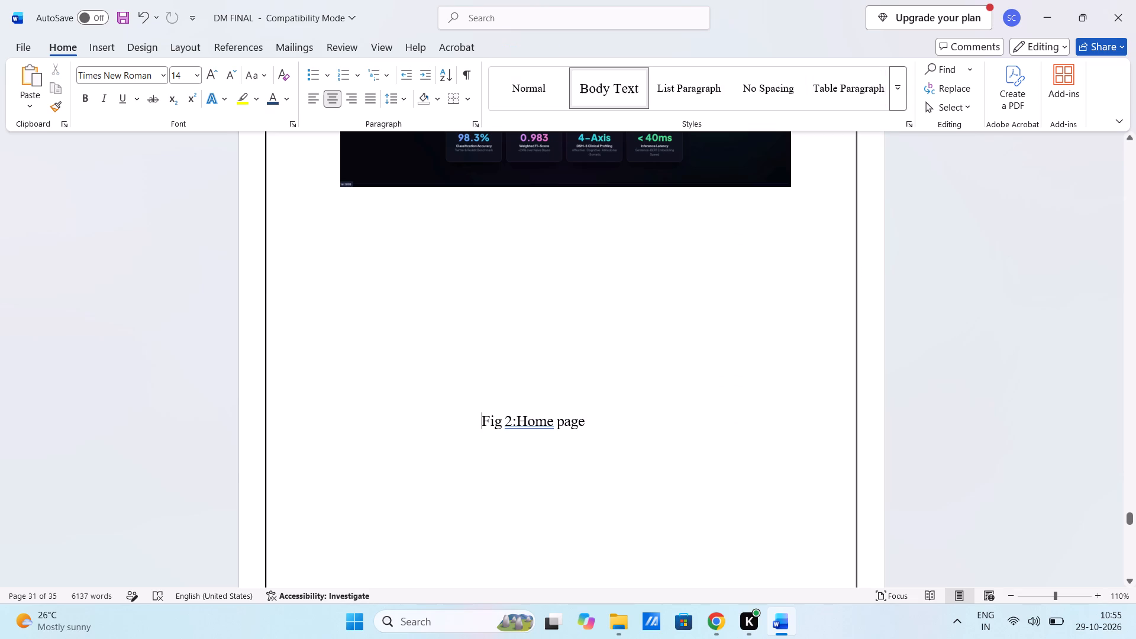
{"action": "key", "text": "BackSpace"}
{"action": "key", "text": "BackSpace"}
{"action": "key", "text": "BackSpace"}
{"action": "key", "text": "BackSpace"}
{"action": "key", "text": "BackSpace"}
{"action": "key", "text": "BackSpace"}
{"action": "key", "text": "BackSpace"}
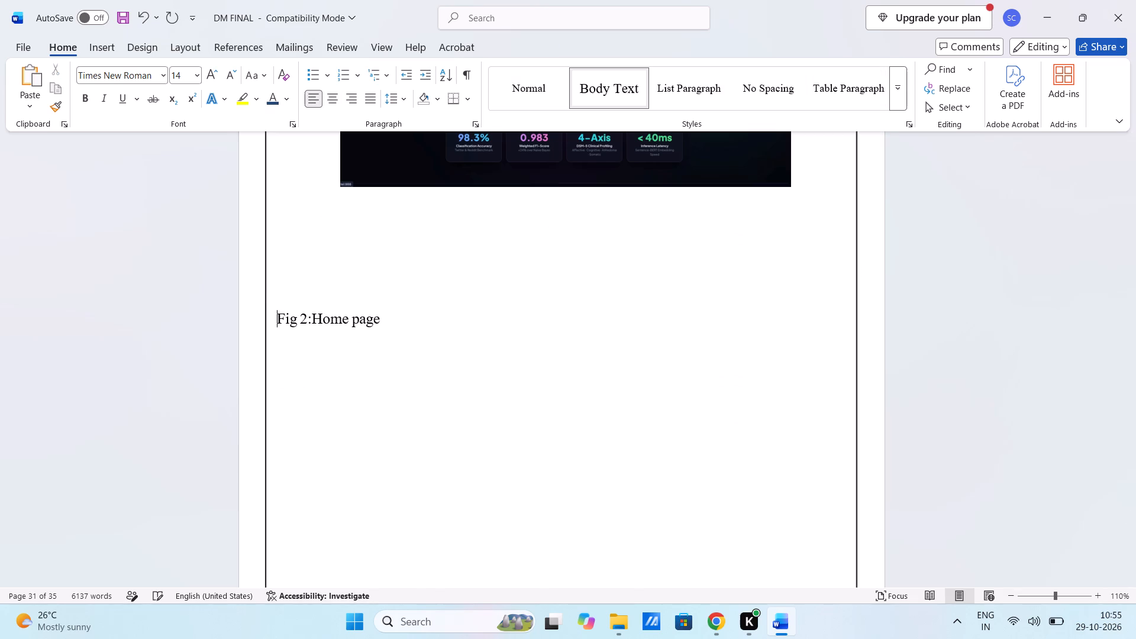
{"action": "key", "text": "BackSpace"}
{"action": "key", "text": "BackSpace"}
{"action": "key", "text": "BackSpace"}
{"action": "key", "text": "Tab"}
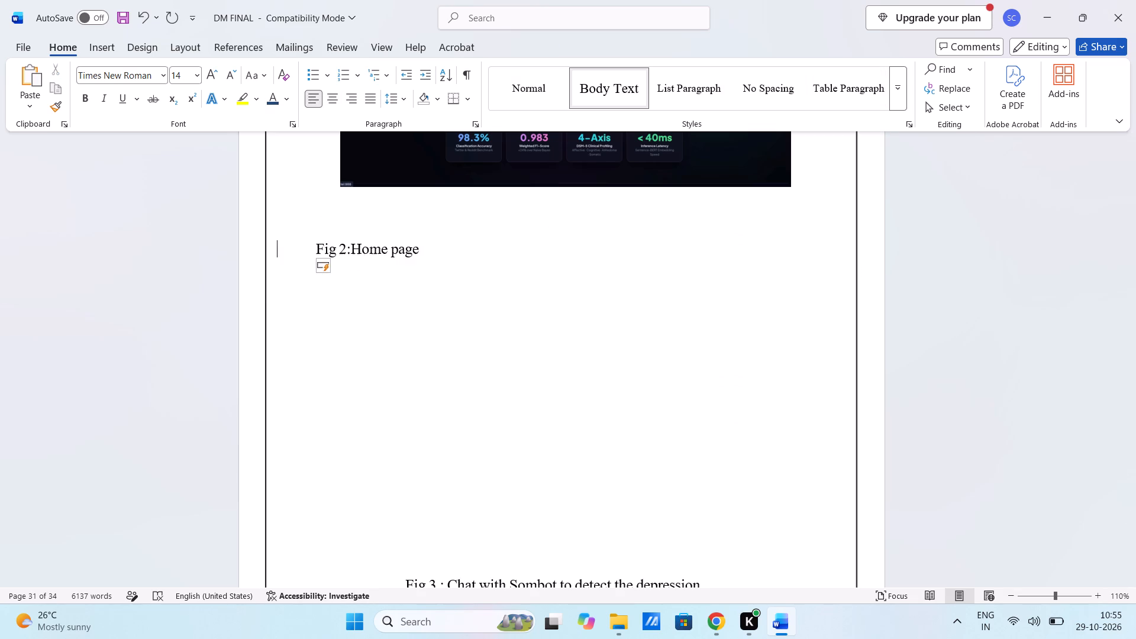
{"action": "key", "text": "Tab"}
{"action": "key", "text": "Tab"}
{"action": "key", "text": "Tab"}
{"action": "key", "text": "Tab"}
{"action": "key", "text": "Tab"}
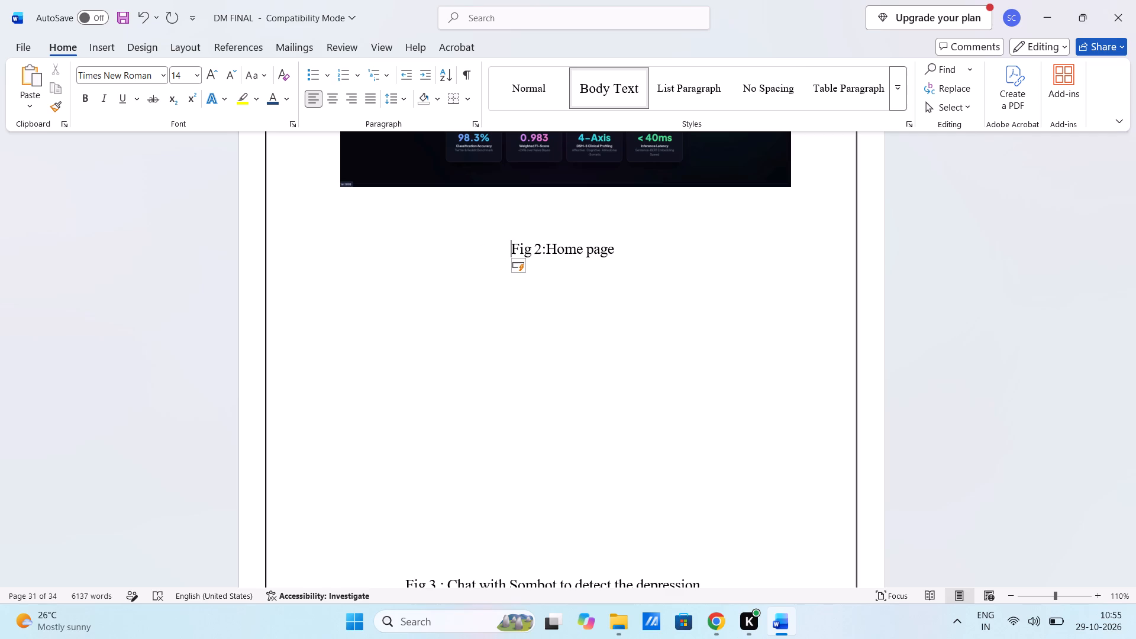
{"action": "key", "text": "BackSpace"}
{"action": "key", "text": "Tab"}
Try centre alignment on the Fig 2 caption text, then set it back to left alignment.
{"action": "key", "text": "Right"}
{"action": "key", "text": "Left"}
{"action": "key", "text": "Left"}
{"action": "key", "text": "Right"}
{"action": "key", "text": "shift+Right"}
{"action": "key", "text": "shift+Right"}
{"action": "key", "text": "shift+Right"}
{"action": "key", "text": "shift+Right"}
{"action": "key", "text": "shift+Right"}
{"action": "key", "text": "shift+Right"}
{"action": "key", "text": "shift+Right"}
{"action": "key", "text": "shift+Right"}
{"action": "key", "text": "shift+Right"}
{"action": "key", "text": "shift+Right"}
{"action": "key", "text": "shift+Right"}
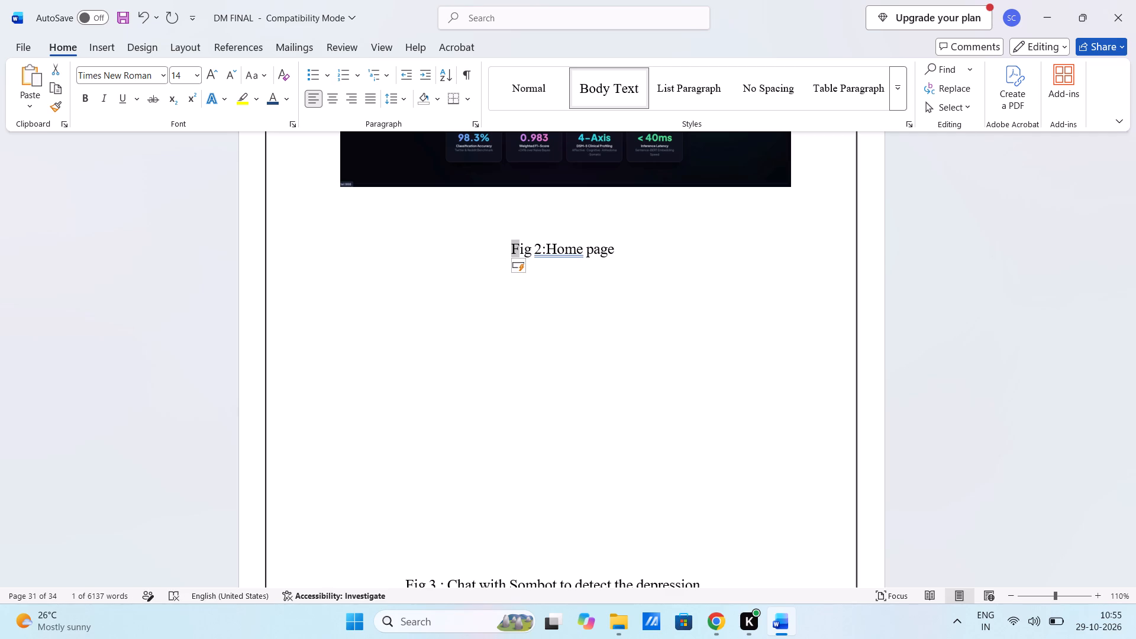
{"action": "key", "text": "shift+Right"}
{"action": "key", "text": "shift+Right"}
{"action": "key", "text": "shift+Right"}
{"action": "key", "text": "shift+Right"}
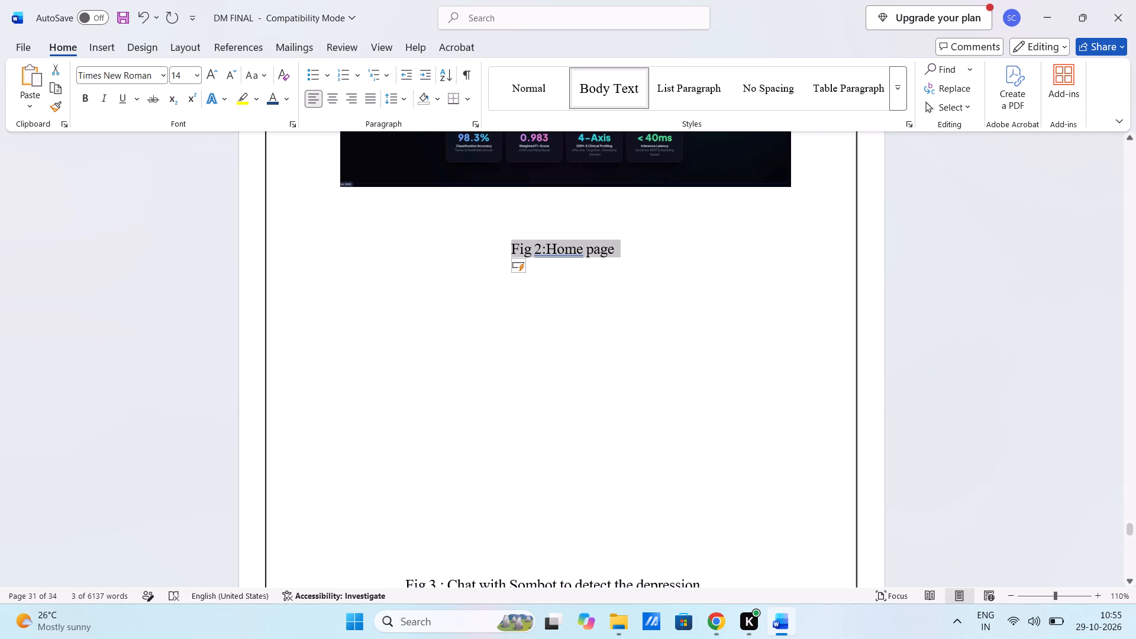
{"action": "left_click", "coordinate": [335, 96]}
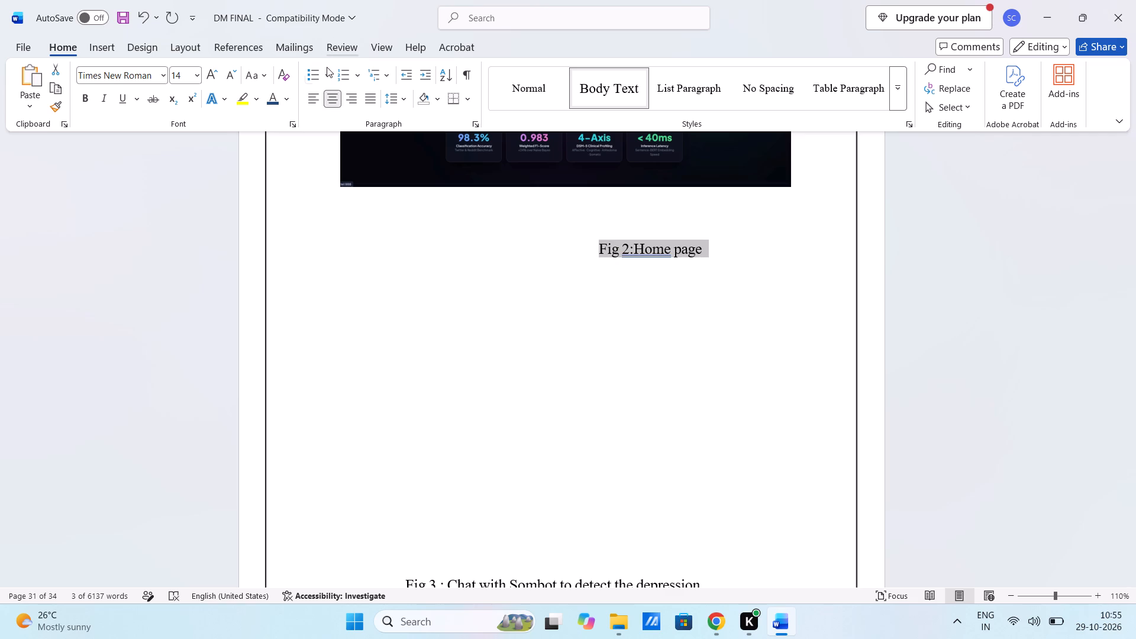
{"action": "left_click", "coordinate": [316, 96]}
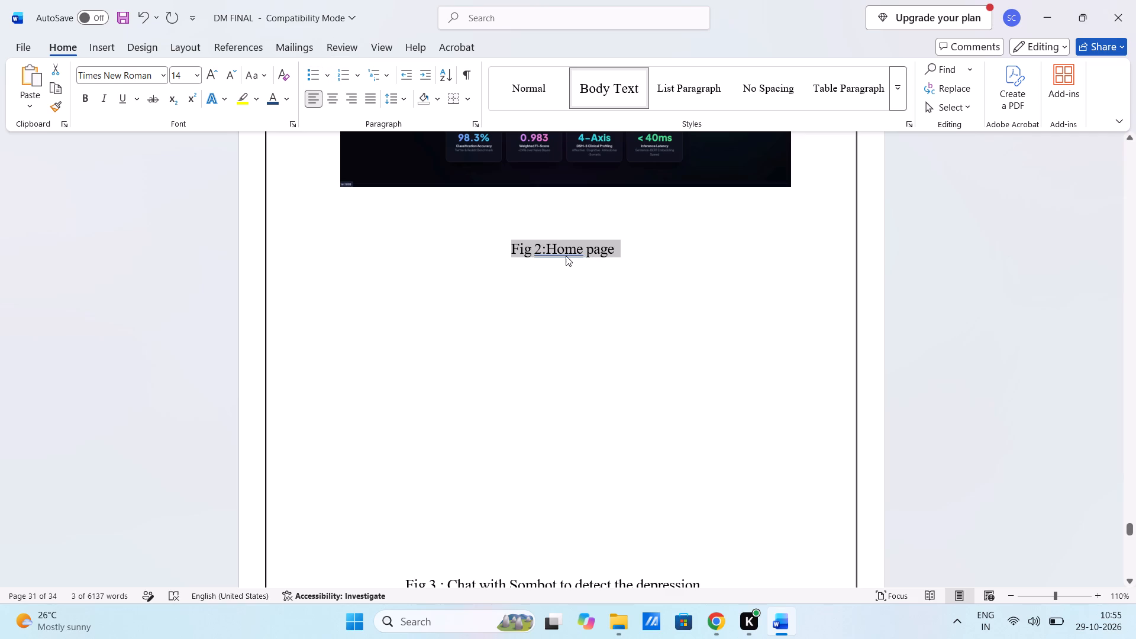
Change the Fig 2 caption to read "Fig 2: Landing page", with a space after the colon.
{"action": "left_click", "coordinate": [573, 245]}
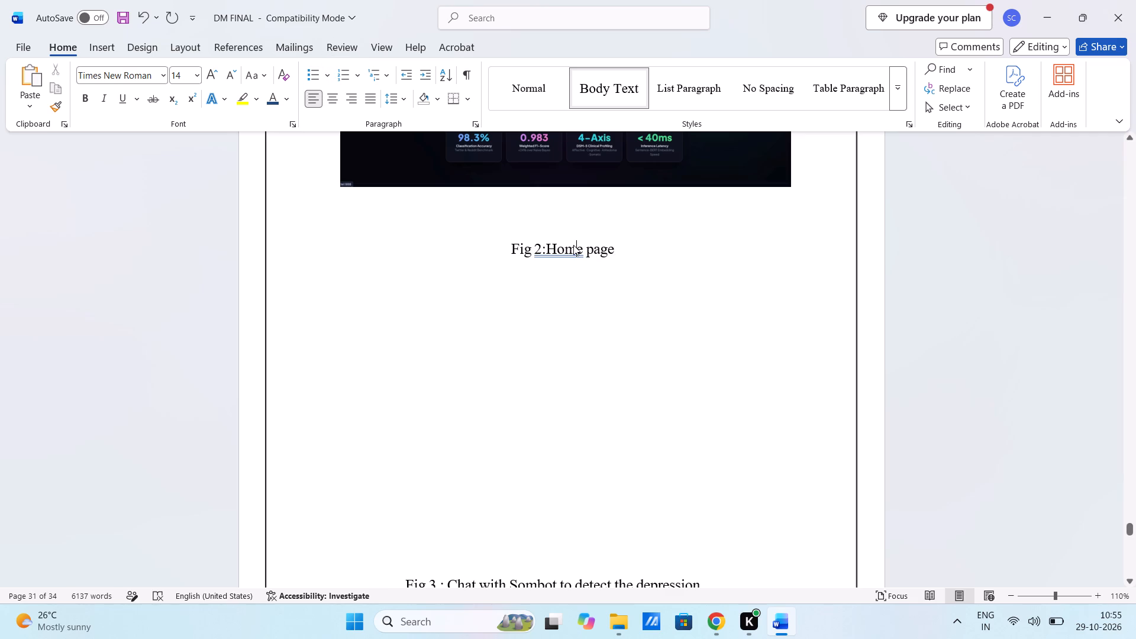
{"action": "left_click", "coordinate": [573, 245]}
{"action": "double_click", "coordinate": [569, 246]}
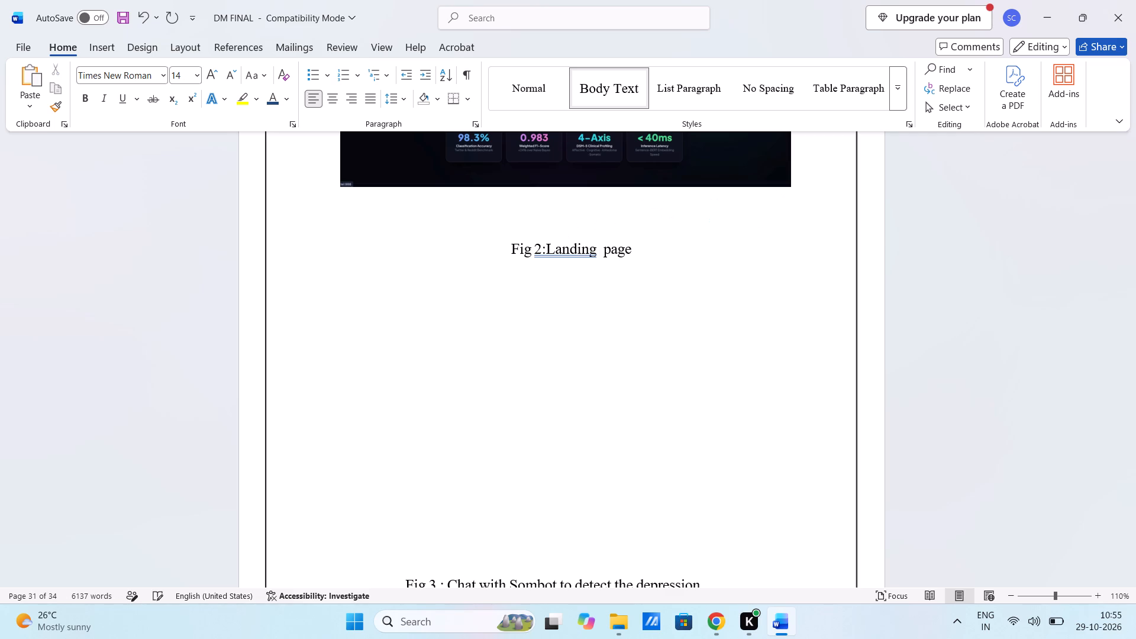
{"action": "key", "text": "BackSpace"}
{"action": "key", "text": "Left"}
{"action": "key", "text": "Left"}
{"action": "key", "text": "Left"}
{"action": "key", "text": "Left"}
{"action": "key", "text": "Left"}
{"action": "key", "text": "Left"}
{"action": "key", "text": "Left"}
{"action": "key", "text": "Left"}
{"action": "key", "text": "space"}
{"action": "key", "text": "BackSpace"}
{"action": "key", "text": "Right"}
{"action": "key", "text": "space"}
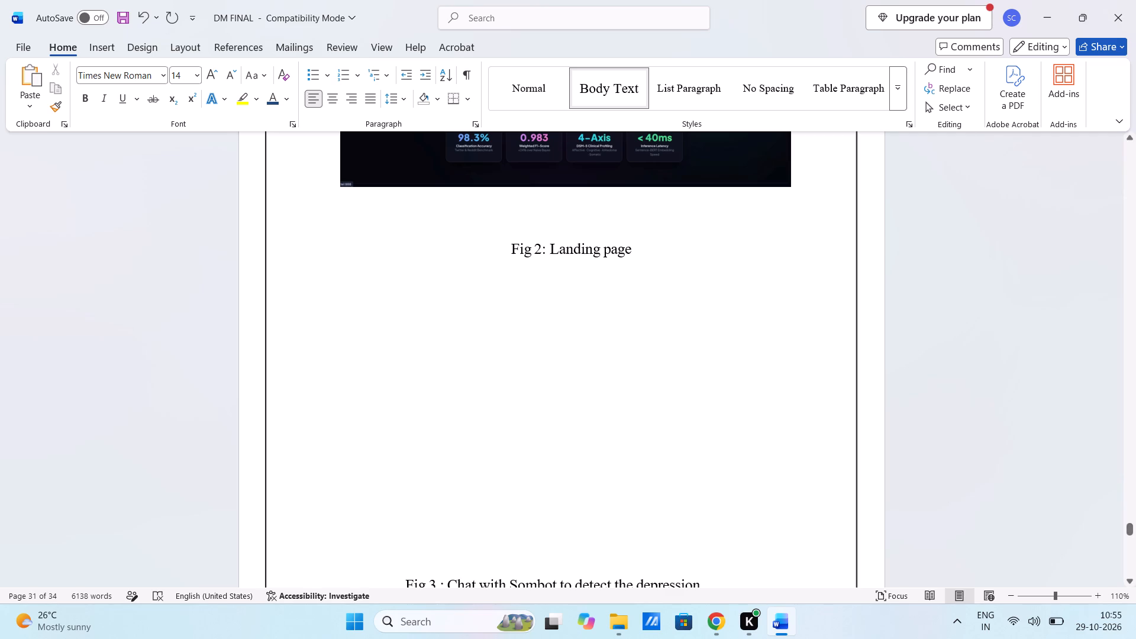
Remove one more blank line above the Fig 2 caption and indent it again with six tabs to the page's middle.
{"action": "left_click", "coordinate": [325, 212]}
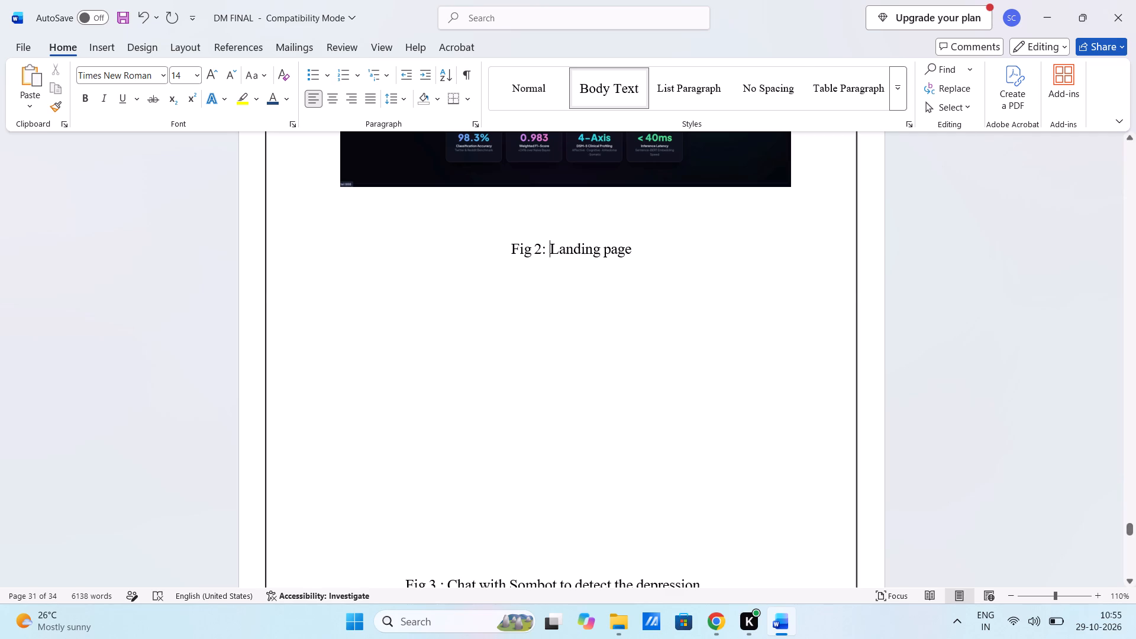
{"action": "left_click", "coordinate": [327, 224]}
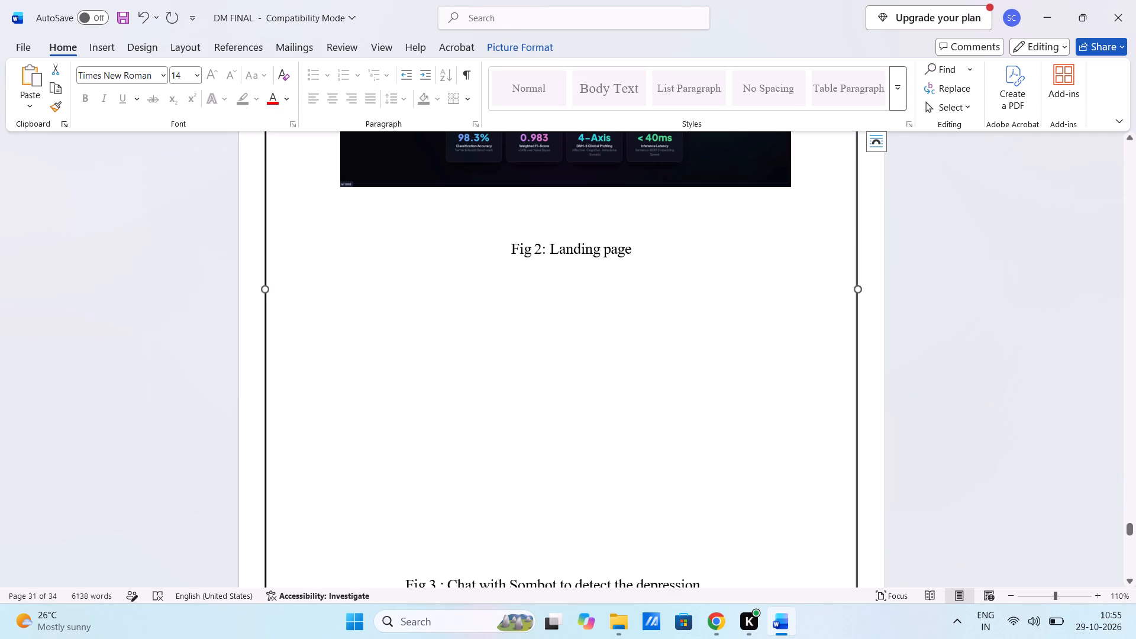
{"action": "left_click", "coordinate": [508, 252]}
{"action": "key", "text": "BackSpace"}
{"action": "key", "text": "BackSpace"}
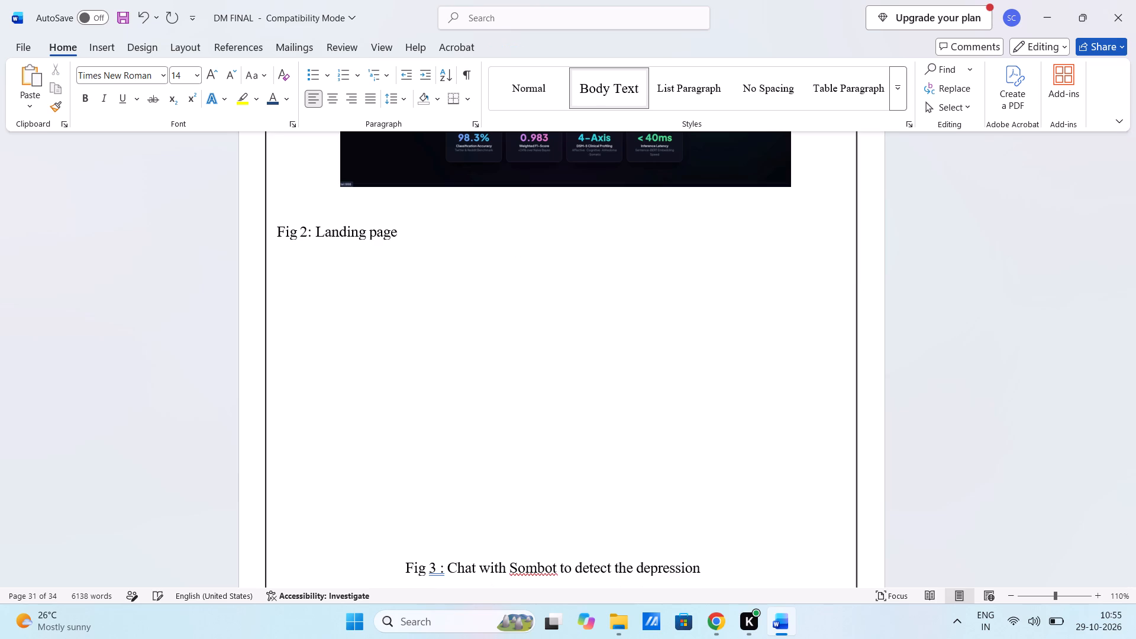
{"action": "key", "text": "Tab"}
{"action": "key", "text": "Tab"}
{"action": "key", "text": "Tab"}
{"action": "key", "text": "Tab"}
{"action": "key", "text": "Tab"}
{"action": "key", "text": "Tab"}
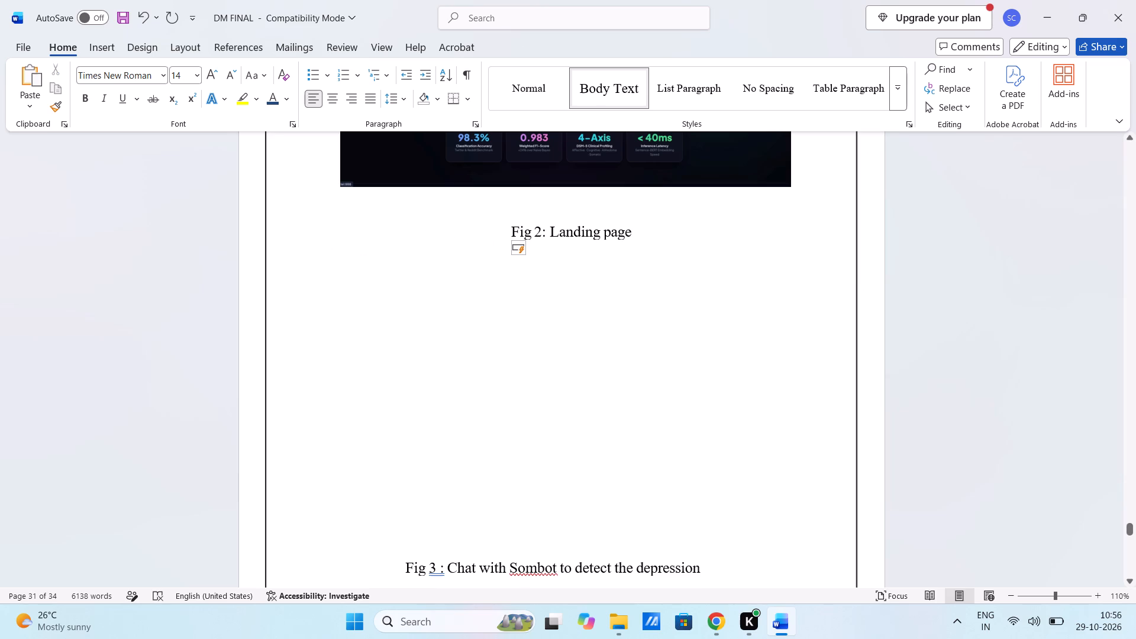
Erase the description from the Fig 3 caption, keeping only "Fig 3".
{"action": "scroll", "coordinate": [559, 514], "scroll_direction": "down", "scroll_amount": 1}
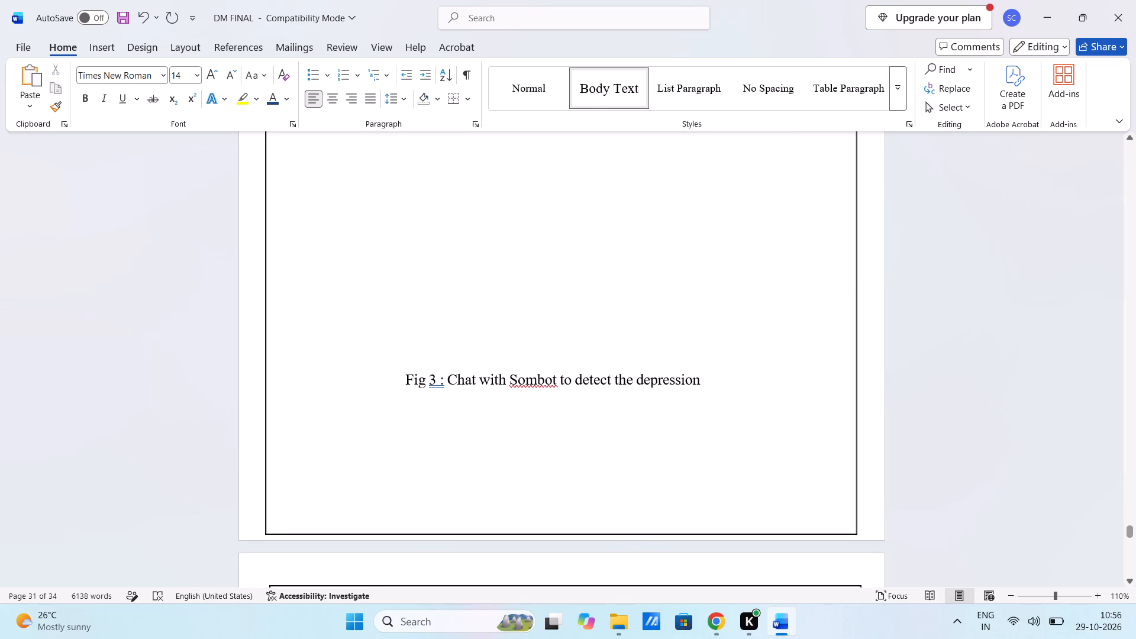
{"action": "triple_click", "coordinate": [513, 383]}
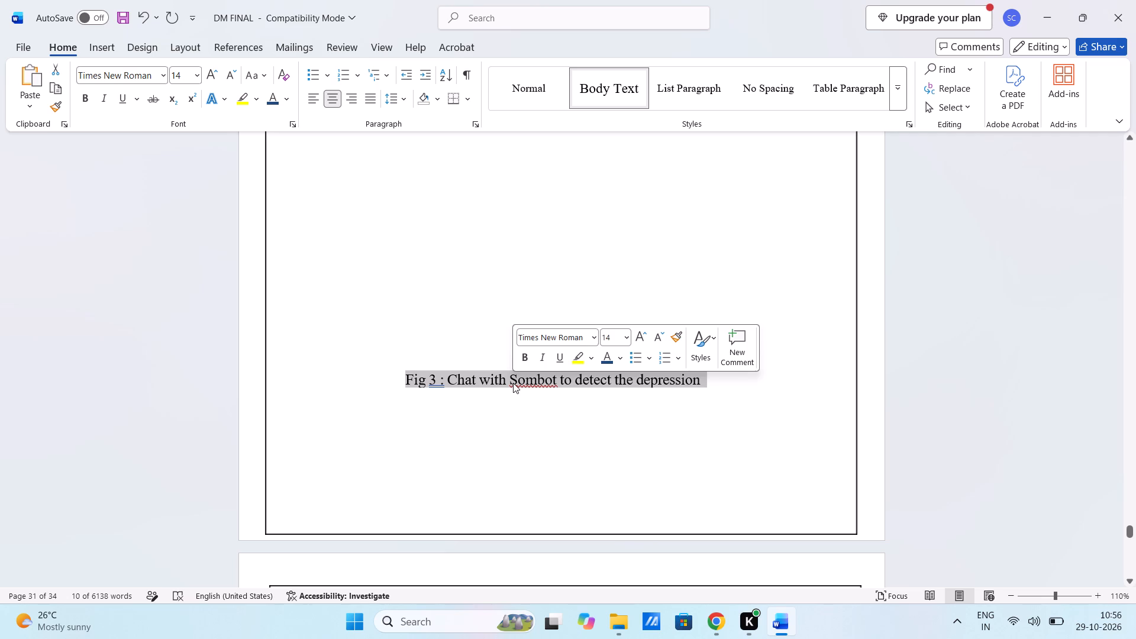
{"action": "triple_click", "coordinate": [513, 383]}
{"action": "left_click", "coordinate": [709, 377]}
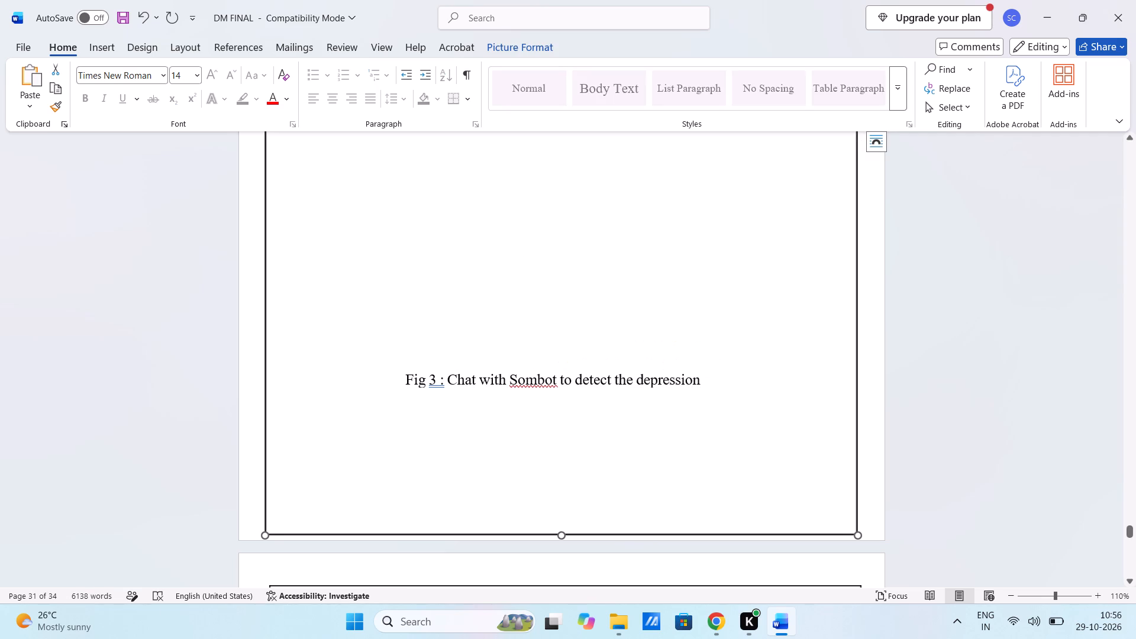
{"action": "double_click", "coordinate": [701, 380]}
{"action": "key", "text": "BackSpace"}
{"action": "key", "text": "BackSpace"}
{"action": "key", "text": "BackSpace"}
{"action": "key", "text": "BackSpace"}
{"action": "key", "text": "BackSpace"}
{"action": "key", "text": "BackSpace"}
{"action": "key", "text": "BackSpace"}
{"action": "key", "text": "BackSpace"}
{"action": "key", "text": "BackSpace"}
{"action": "key", "text": "BackSpace"}
{"action": "key", "text": "BackSpace"}
{"action": "key", "text": "BackSpace"}
{"action": "key", "text": "BackSpace"}
{"action": "key", "text": "BackSpace"}
{"action": "key", "text": "BackSpace"}
{"action": "key", "text": "BackSpace"}
{"action": "key", "text": "BackSpace"}
{"action": "key", "text": "BackSpace"}
{"action": "key", "text": "BackSpace"}
{"action": "key", "text": "BackSpace"}
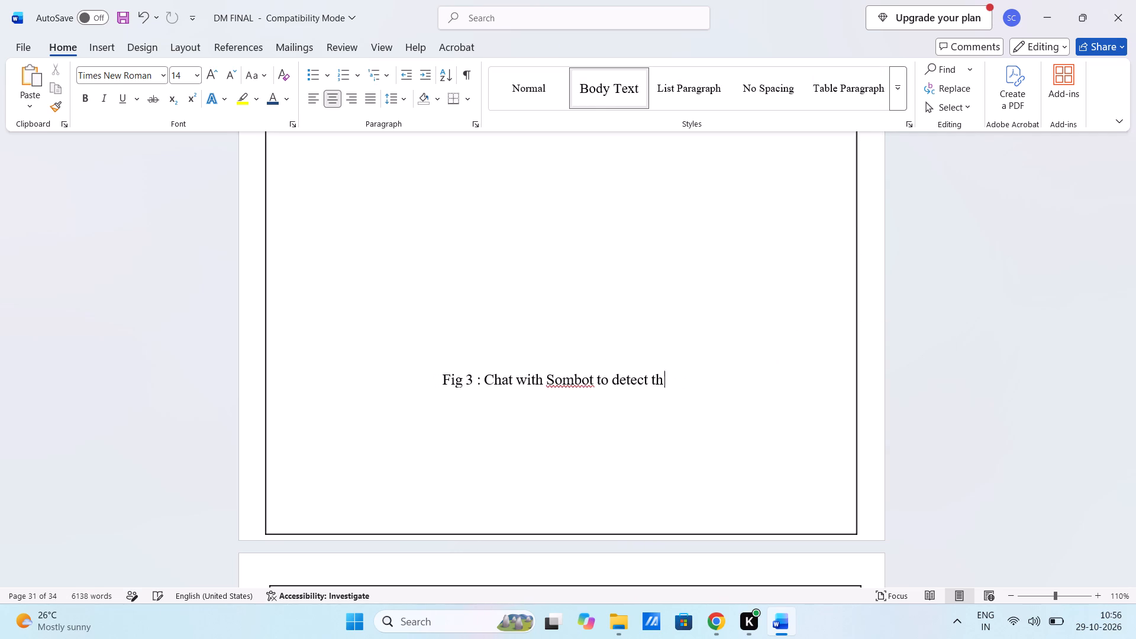
{"action": "key", "text": "BackSpace"}
{"action": "key", "text": "BackSpace"}
{"action": "key", "text": "BackSpace"}
{"action": "key", "text": "BackSpace"}
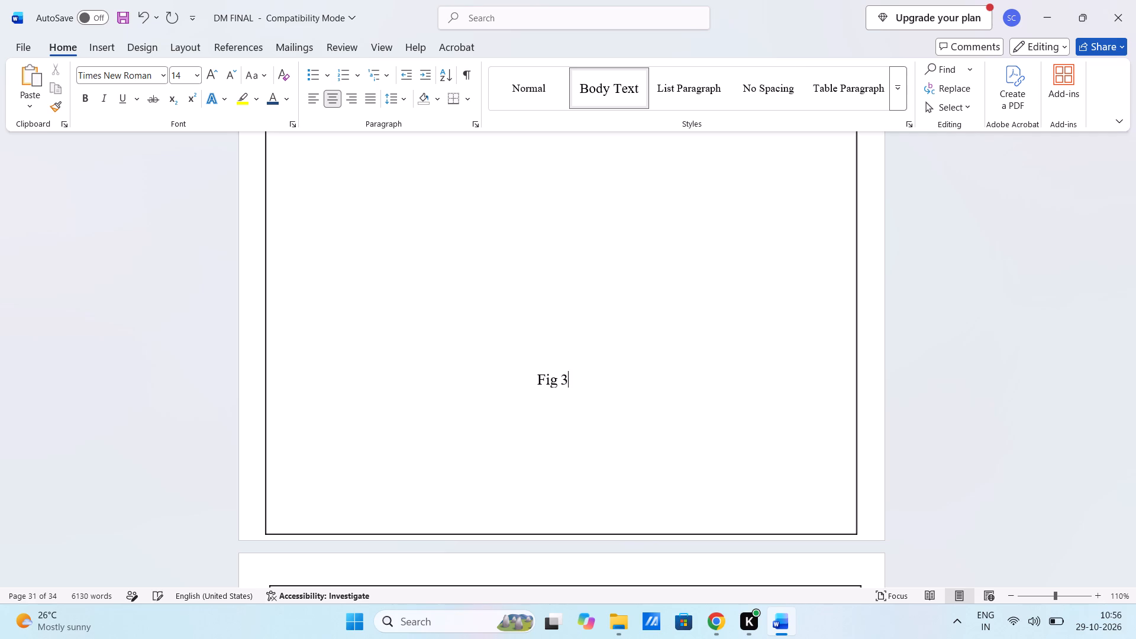
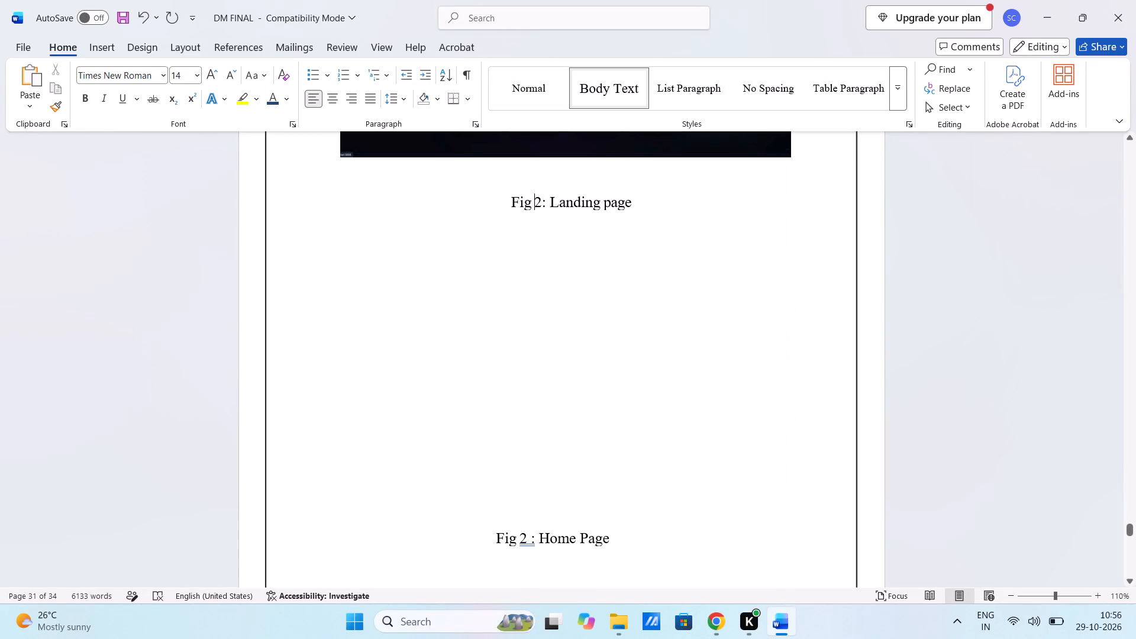
Renumber the "Landing page" caption from Fig 2 to Fig 1.
{"action": "key", "text": "Delete"}
{"action": "key", "text": "1"}
Insert the picture 2b5b67bf-4144-4abd-83a7-cfa849ea18fb from New Volume (D:) into the figures page.
{"action": "left_click", "coordinate": [525, 278]}
{"action": "left_click", "coordinate": [99, 48]}
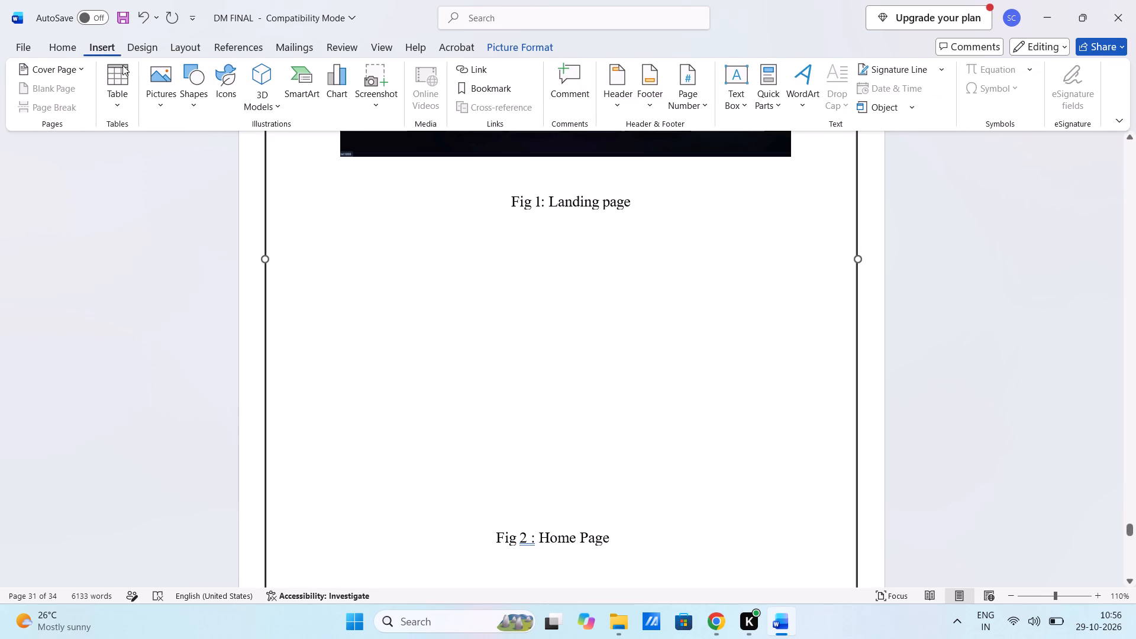
{"action": "left_click", "coordinate": [148, 83]}
{"action": "left_click", "coordinate": [222, 153]}
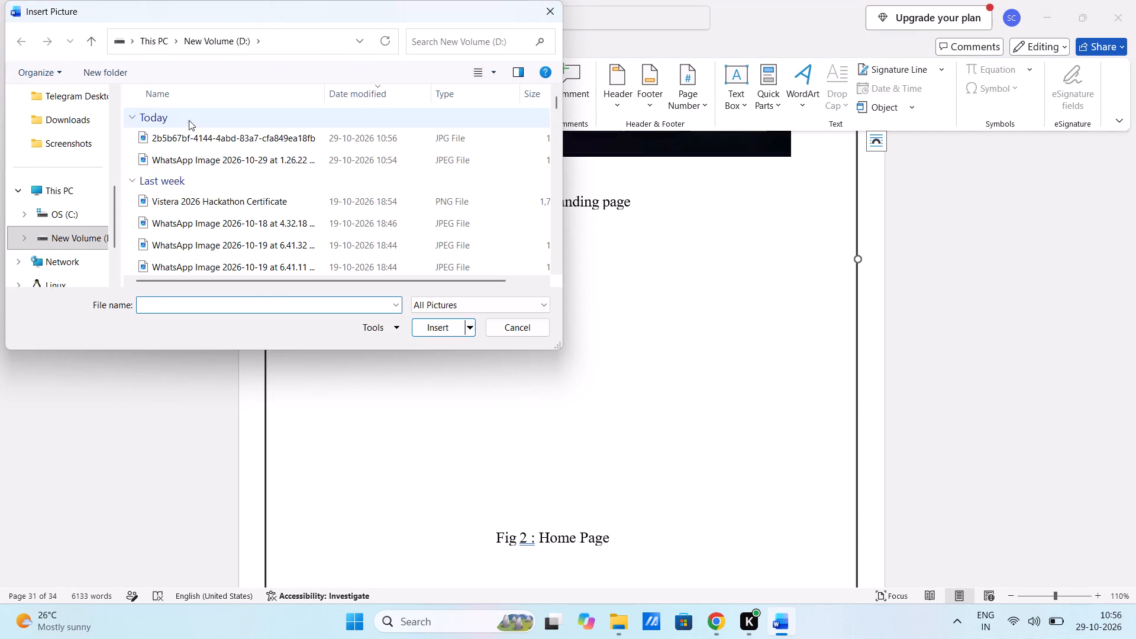
{"action": "left_click", "coordinate": [183, 143]}
{"action": "key", "text": "Return"}
Move the inserted chat-screen screenshot to the blank line just below the "Fig 1: Landing page" caption.
{"action": "scroll", "coordinate": [484, 351], "scroll_direction": "down", "scroll_amount": 1}
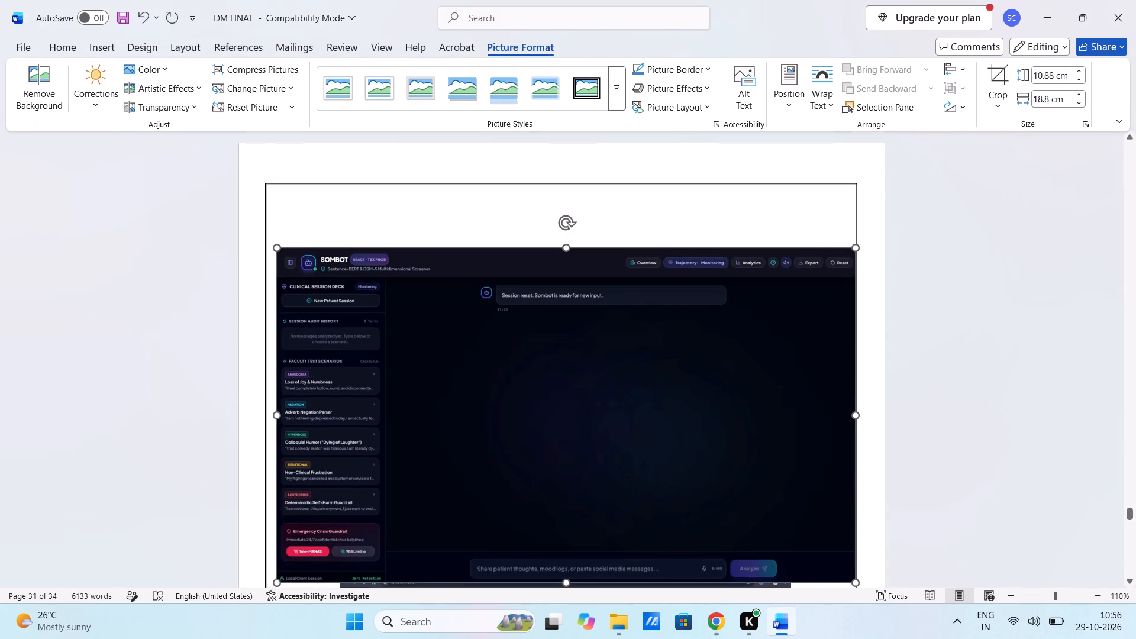
{"action": "scroll", "coordinate": [484, 351], "scroll_direction": "down", "scroll_amount": 1}
{"action": "left_click_drag", "start_coordinate": [508, 146], "coordinate": [529, 522]}
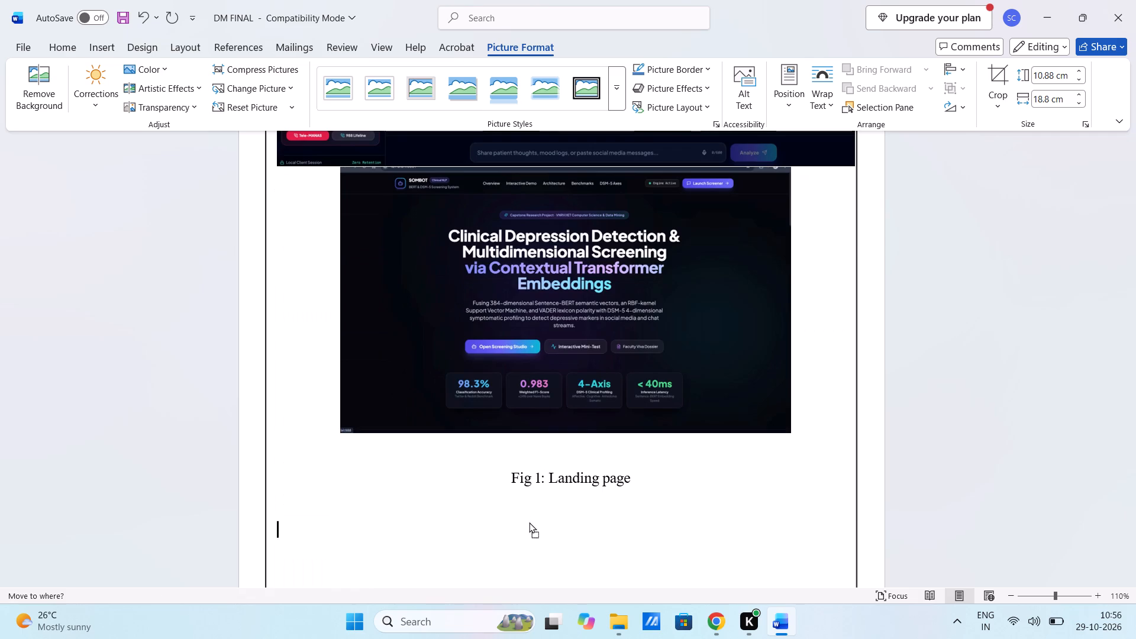
{"action": "scroll", "coordinate": [529, 522], "scroll_direction": "down", "scroll_amount": 2}
{"action": "scroll", "coordinate": [546, 418], "scroll_direction": "up", "scroll_amount": 2}
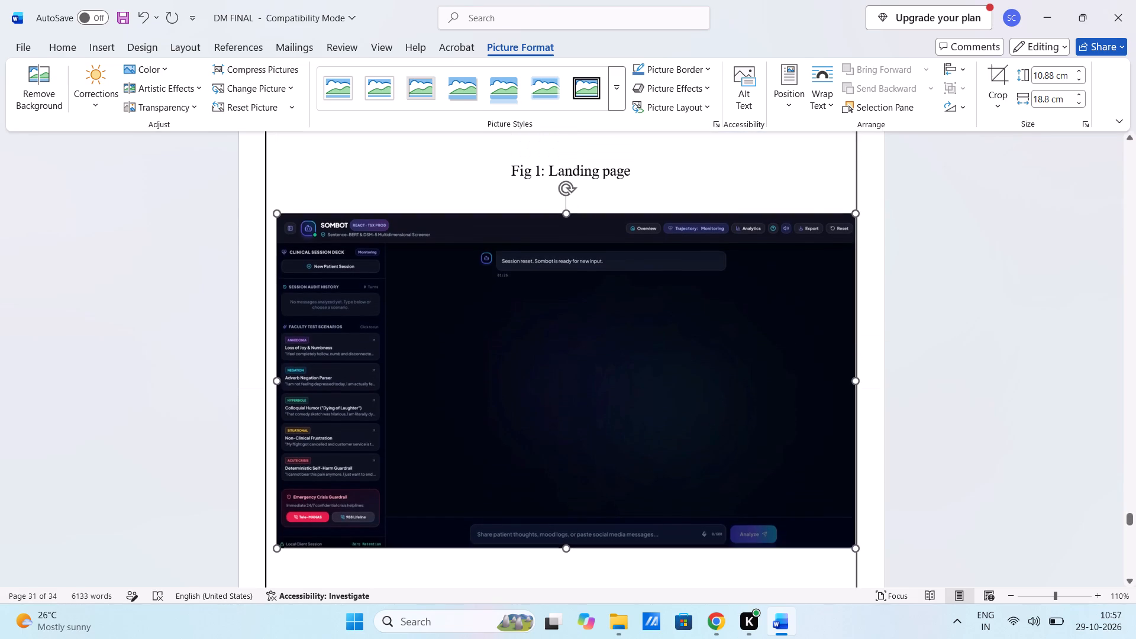
Shrink the chat-screen screenshot proportionally to about 13.14 cm wide by 7.61 cm high and centre it on the page.
{"action": "left_click_drag", "start_coordinate": [277, 215], "coordinate": [491, 298]}
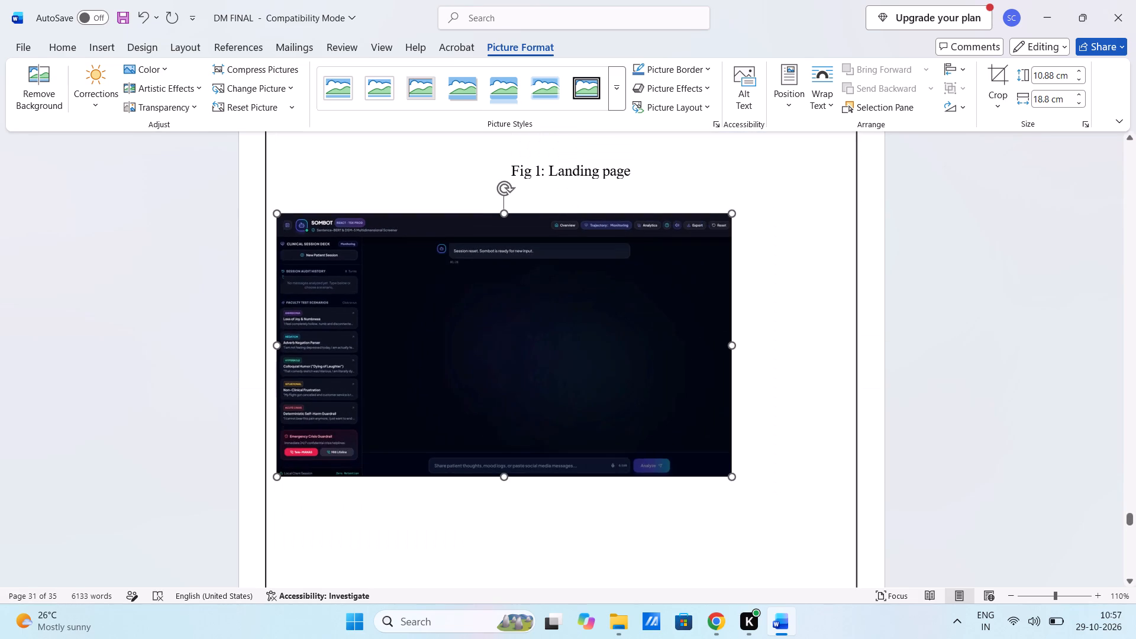
{"action": "left_click_drag", "start_coordinate": [491, 298], "coordinate": [516, 315]}
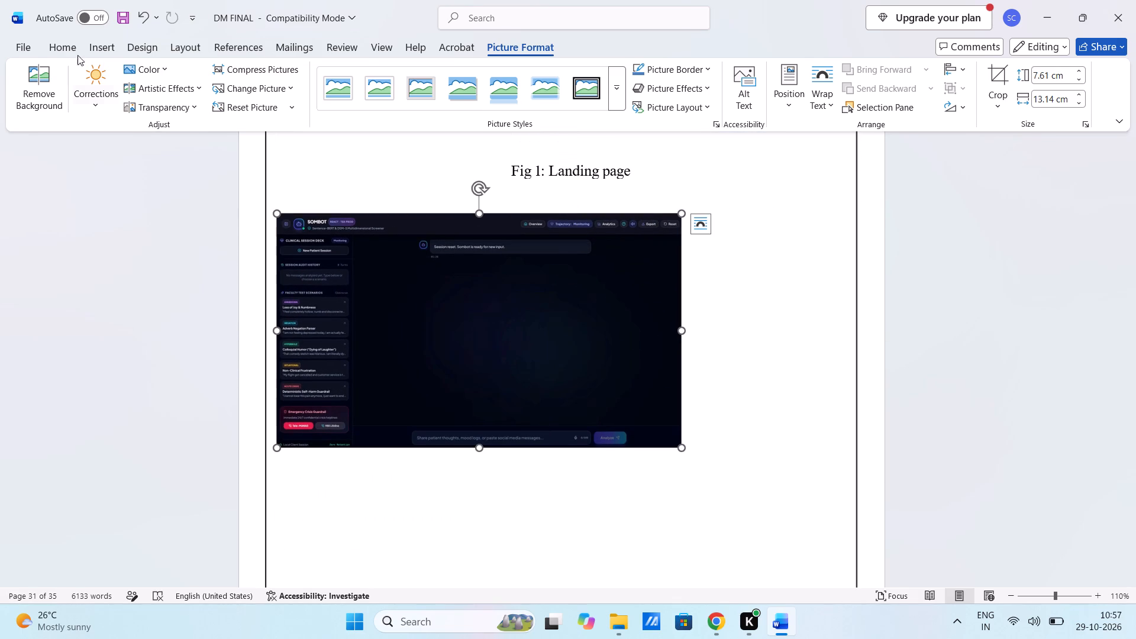
{"action": "left_click", "coordinate": [70, 51]}
{"action": "left_click", "coordinate": [328, 107]}
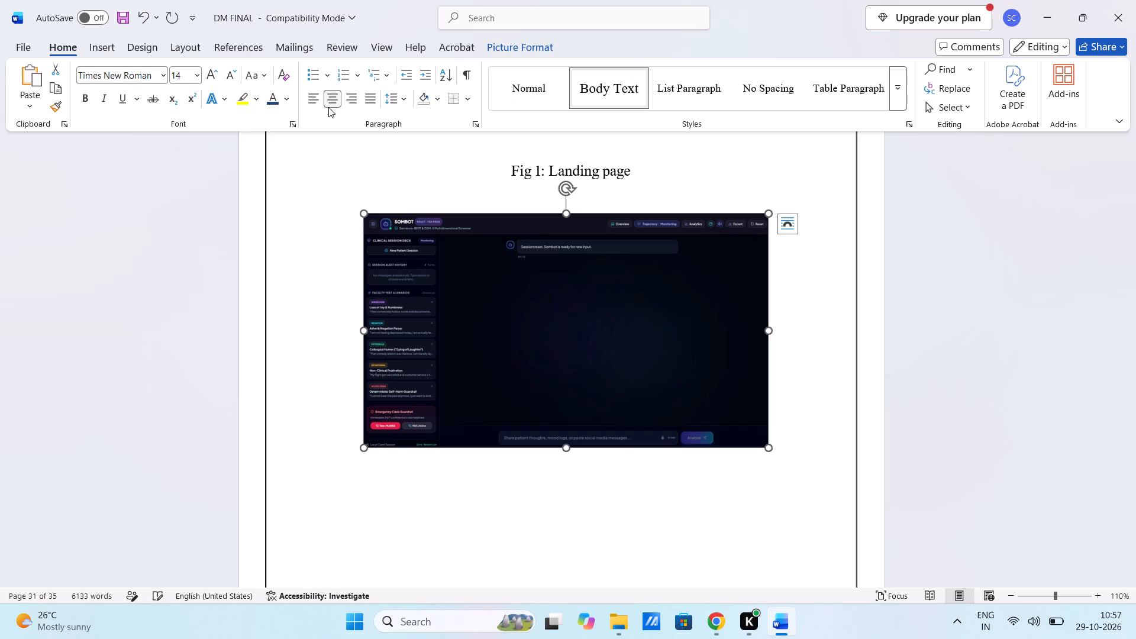
Stretch the chat-screen screenshot slightly taller and widen it to roughly match the width of the Fig 1 screenshot.
{"action": "left_click_drag", "start_coordinate": [565, 447], "coordinate": [589, 544]}
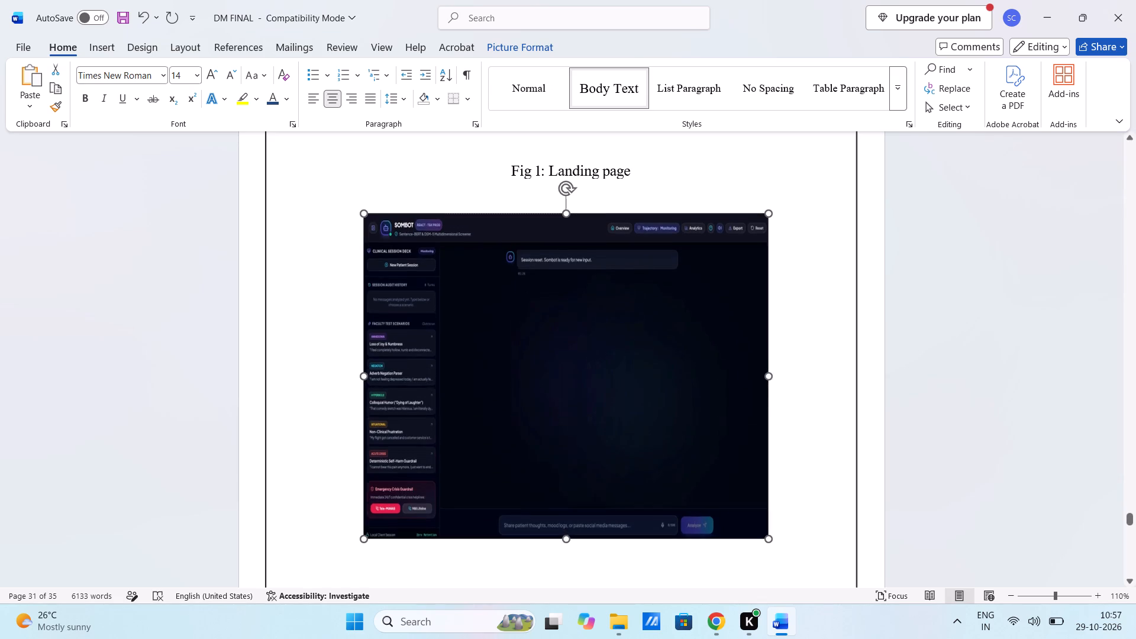
{"action": "left_click_drag", "start_coordinate": [589, 544], "coordinate": [566, 464]}
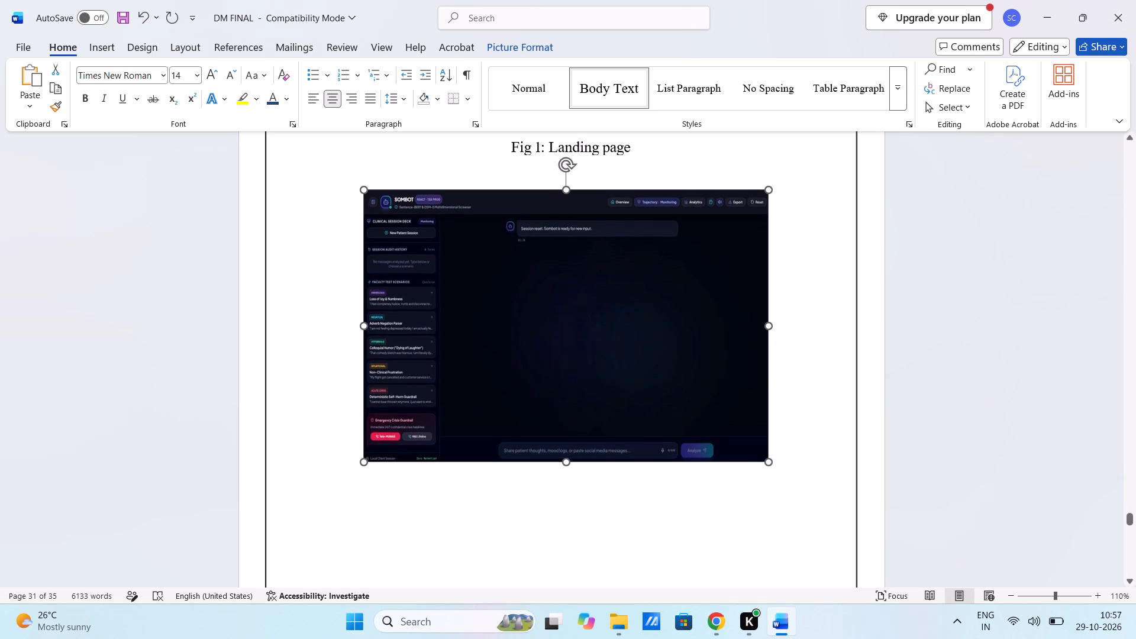
{"action": "left_click_drag", "start_coordinate": [566, 464], "coordinate": [566, 464]}
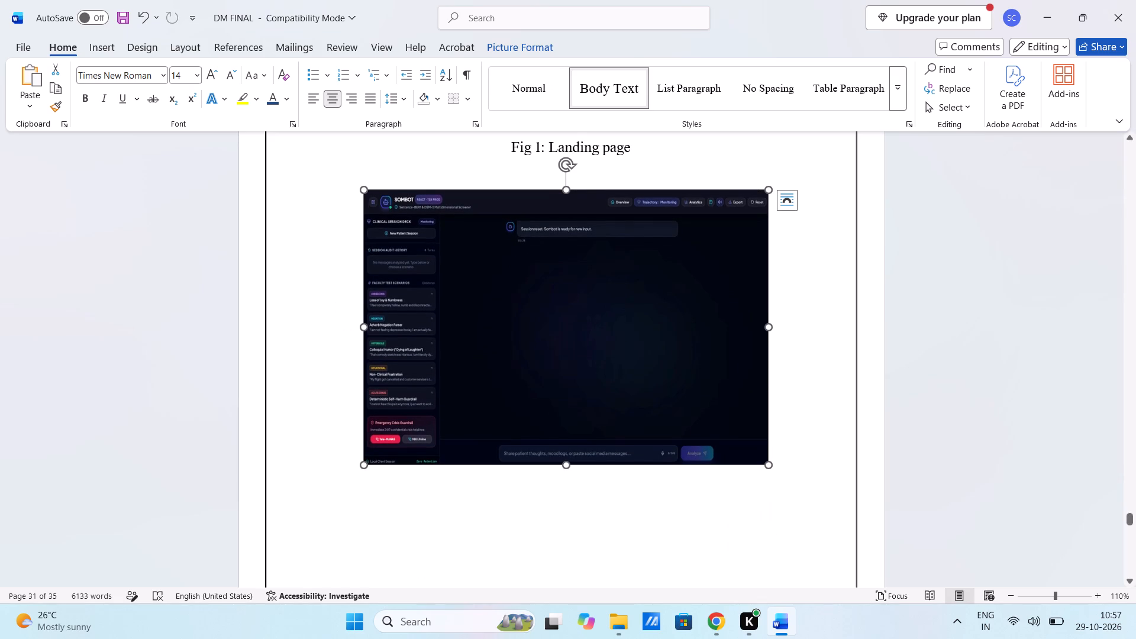
{"action": "left_click_drag", "start_coordinate": [360, 327], "coordinate": [291, 328]}
{"action": "scroll", "coordinate": [312, 327], "scroll_direction": "right", "scroll_amount": 1}
{"action": "scroll", "coordinate": [312, 327], "scroll_direction": "up", "scroll_amount": 1}
{"action": "scroll", "coordinate": [312, 327], "scroll_direction": "right", "scroll_amount": 1}
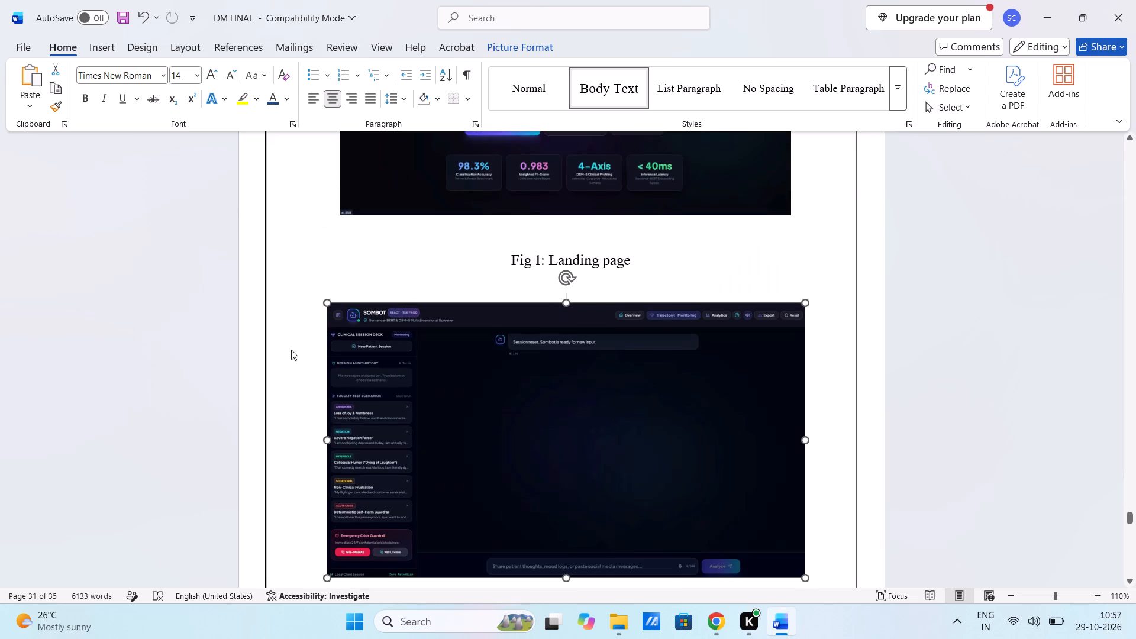
{"action": "left_click_drag", "start_coordinate": [327, 434], "coordinate": [335, 434]}
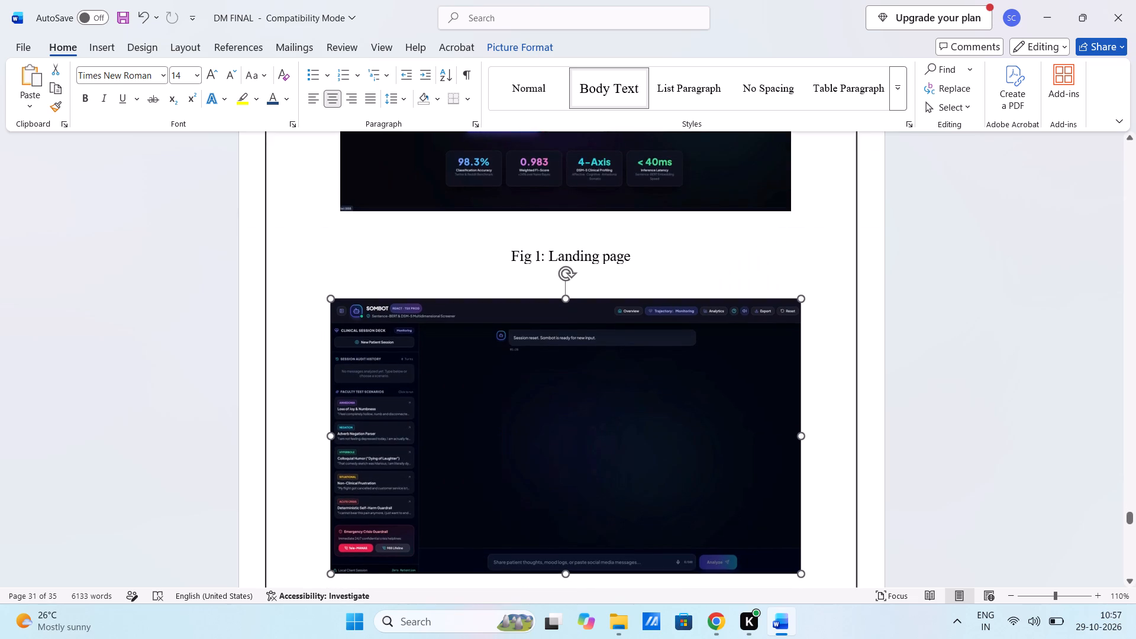
{"action": "left_click_drag", "start_coordinate": [335, 434], "coordinate": [350, 436]}
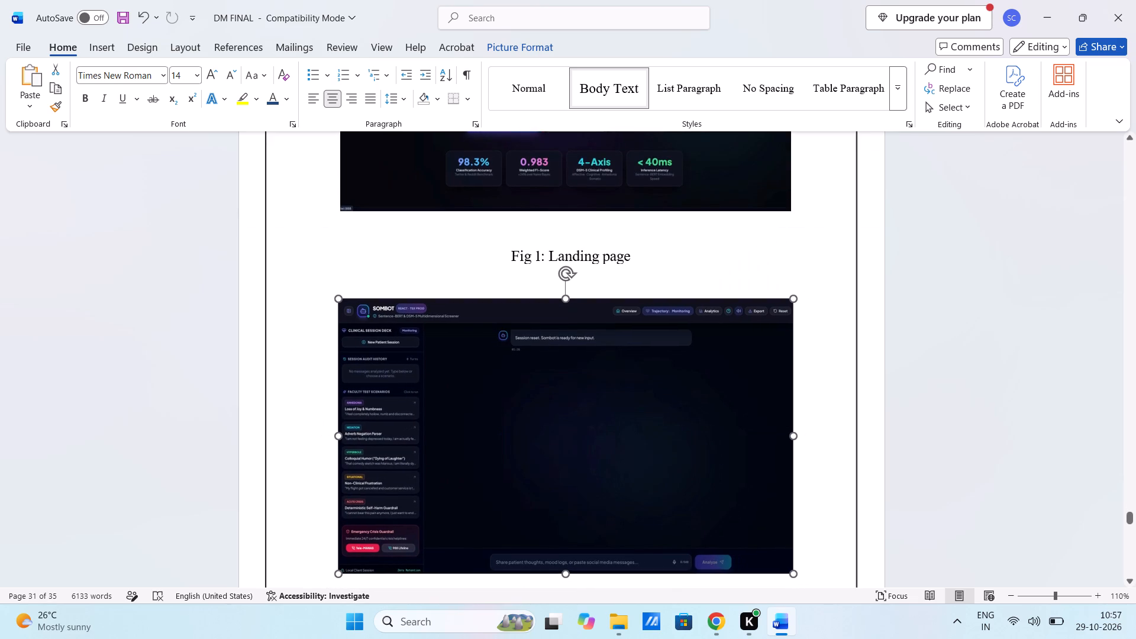
{"action": "left_click_drag", "start_coordinate": [350, 436], "coordinate": [345, 437]}
Remove the indent and surplus blank lines before the "Fig 2 : Home Page" caption, bringing it just below the chat-screen screenshot.
{"action": "scroll", "coordinate": [517, 427], "scroll_direction": "down", "scroll_amount": 3}
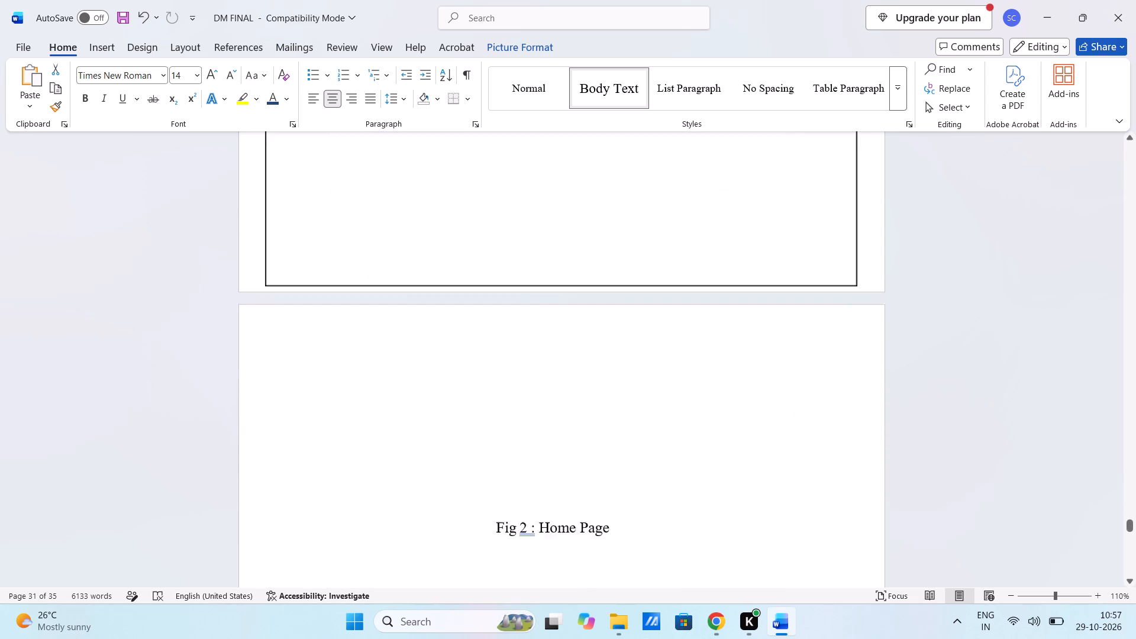
{"action": "scroll", "coordinate": [517, 427], "scroll_direction": "down", "scroll_amount": 1}
{"action": "left_click", "coordinate": [493, 312]}
{"action": "key", "text": "BackSpace"}
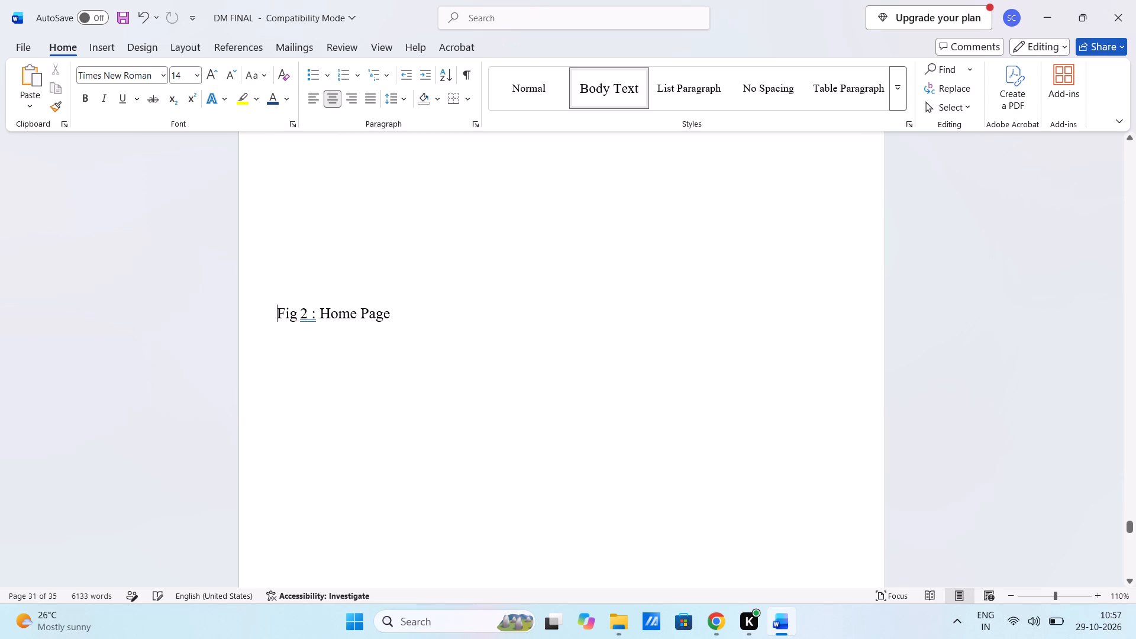
{"action": "key", "text": "BackSpace"}
{"action": "key", "text": "BackSpace"}
{"action": "key", "text": "BackSpace"}
{"action": "key", "text": "BackSpace"}
{"action": "key", "text": "BackSpace"}
{"action": "key", "text": "BackSpace"}
{"action": "key", "text": "BackSpace"}
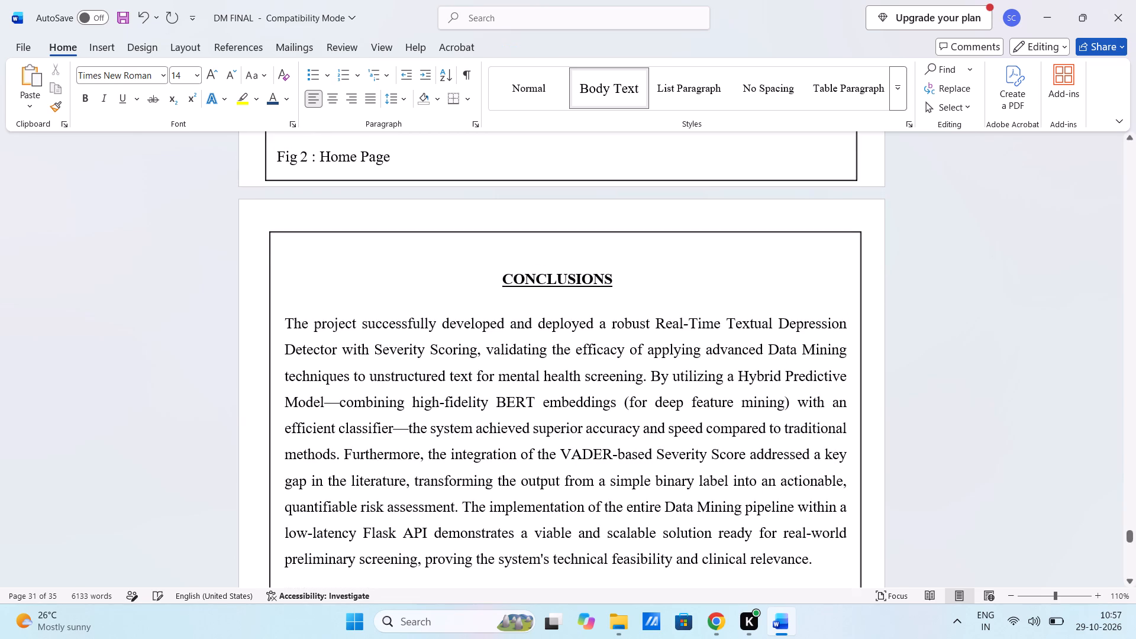
{"action": "key", "text": "BackSpace"}
{"action": "key", "text": "BackSpace"}
{"action": "key", "text": "BackSpace"}
{"action": "scroll", "coordinate": [493, 312], "scroll_direction": "up", "scroll_amount": 2}
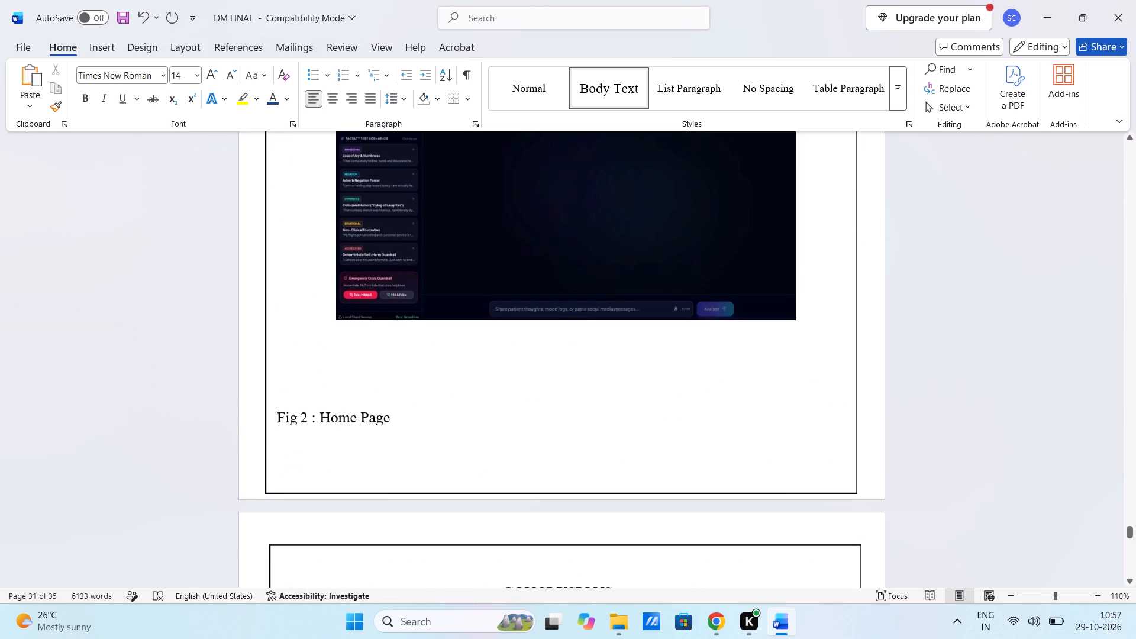
{"action": "key", "text": "BackSpace"}
{"action": "key", "text": "BackSpace"}
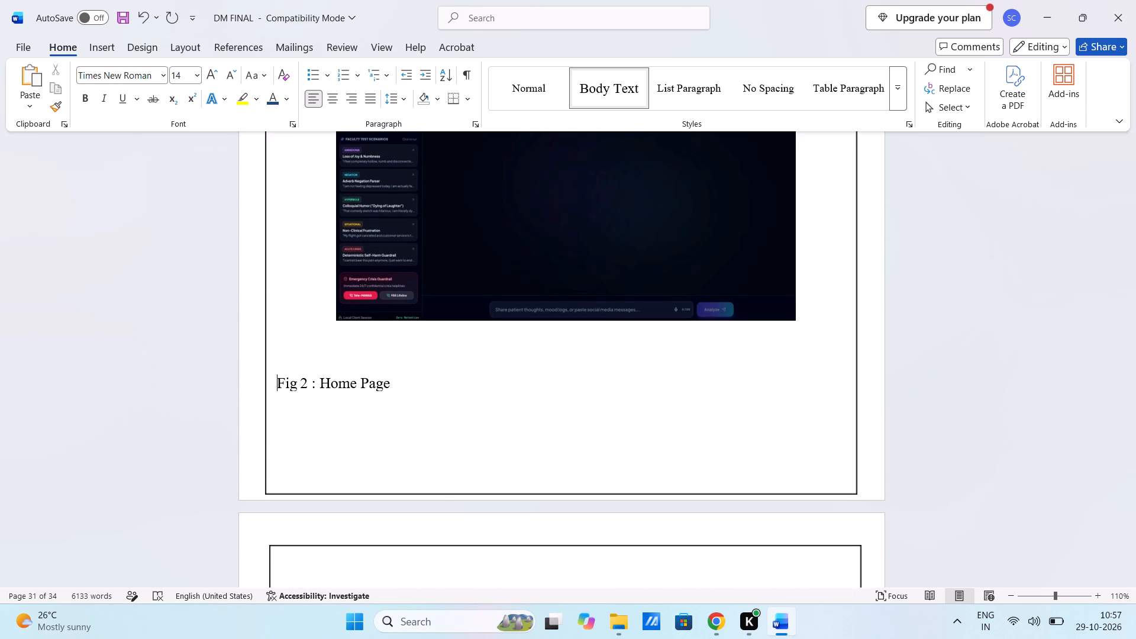
Indent the "Fig 2 : Home Page" caption with five tabs to the middle of the page.
{"action": "key", "text": "Tab"}
{"action": "key", "text": "Tab"}
{"action": "key", "text": "Tab"}
{"action": "key", "text": "Tab"}
{"action": "key", "text": "Tab"}
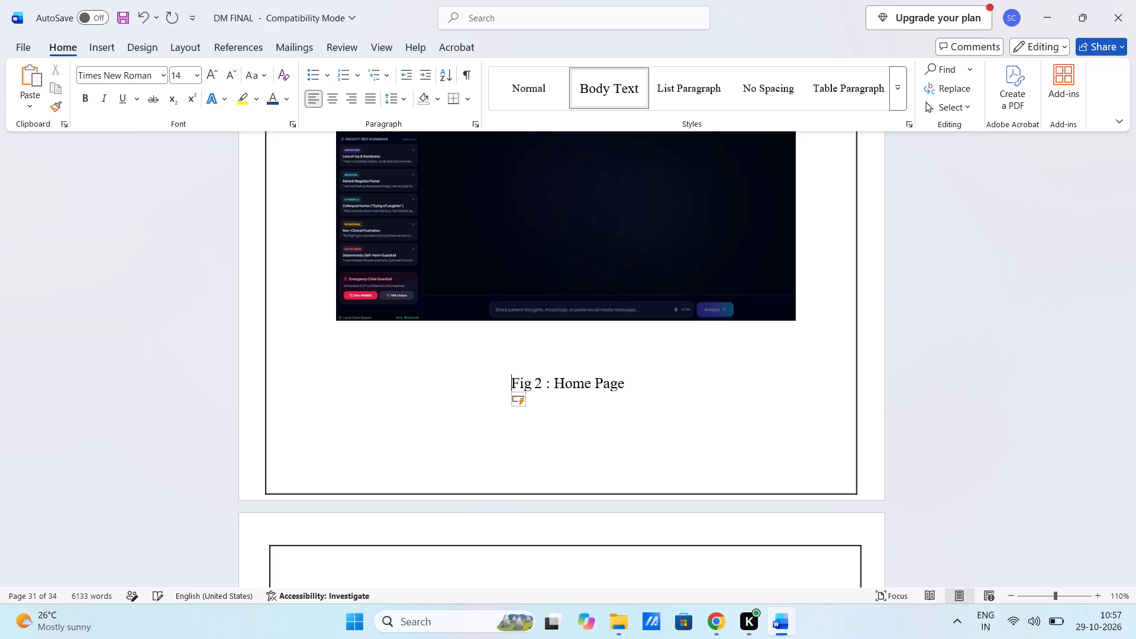
Review the pages following the figures, from the conclusions and future scope to the end of the references.
{"action": "scroll", "coordinate": [493, 312], "scroll_direction": "up", "scroll_amount": 5}
{"action": "scroll", "coordinate": [493, 312], "scroll_direction": "down", "scroll_amount": 5}
{"action": "scroll", "coordinate": [493, 312], "scroll_direction": "up", "scroll_amount": 1}
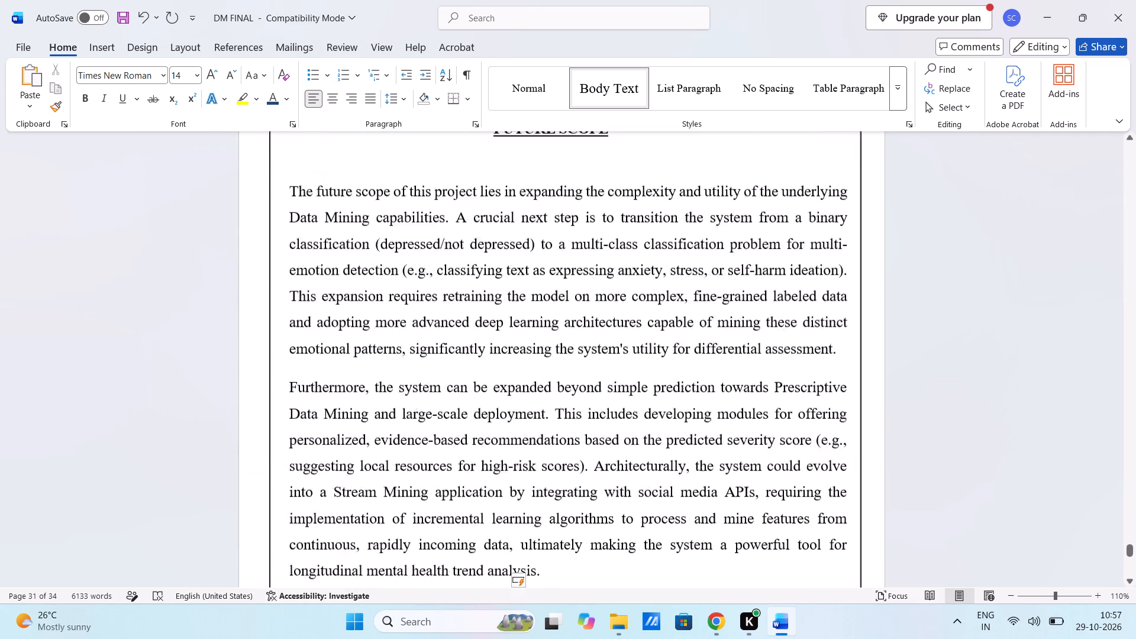
{"action": "scroll", "coordinate": [493, 312], "scroll_direction": "up", "scroll_amount": 1}
{"action": "scroll", "coordinate": [493, 312], "scroll_direction": "down", "scroll_amount": 9}
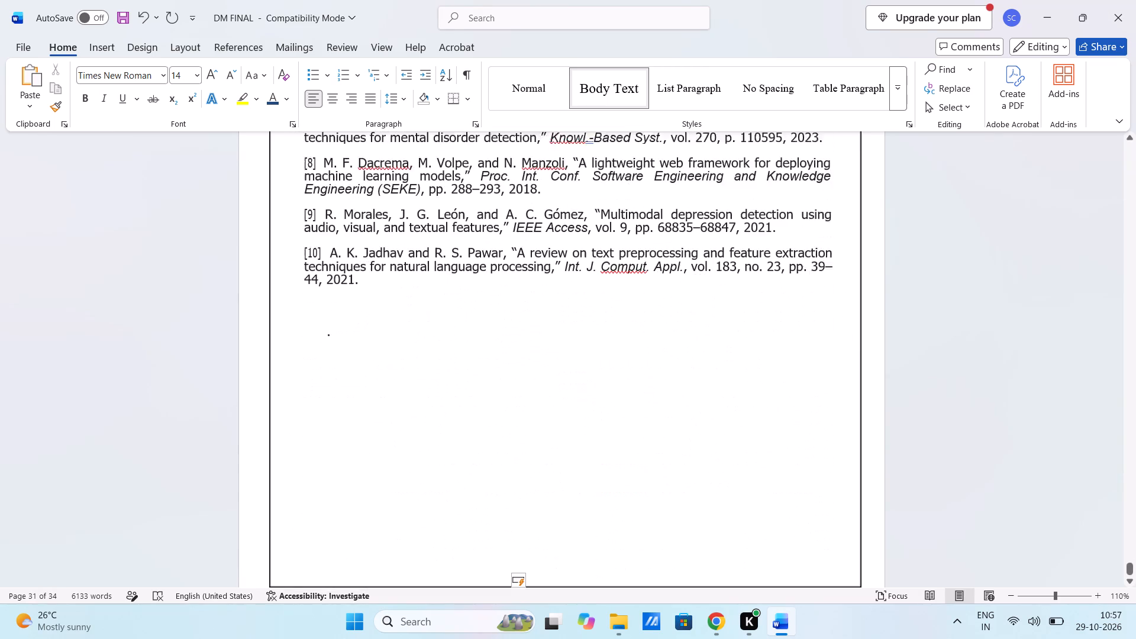
{"action": "scroll", "coordinate": [493, 312], "scroll_direction": "down", "scroll_amount": 3}
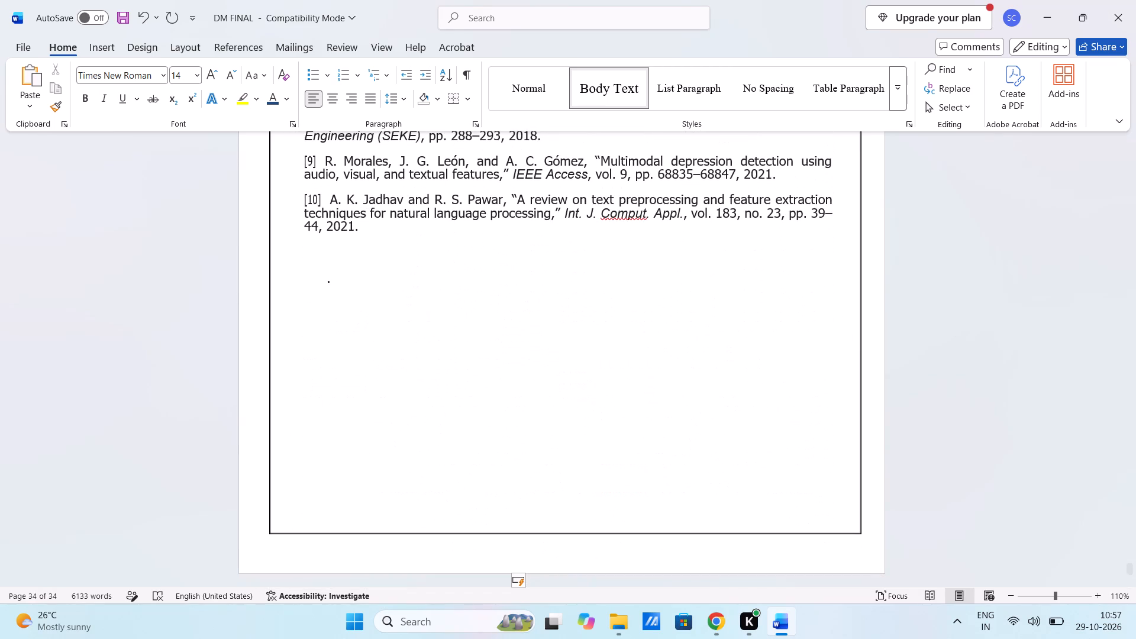
Review the report backwards from the references through the figures, code and body sections to the acknowledgement and table of contents.
{"action": "scroll", "coordinate": [493, 312], "scroll_direction": "up", "scroll_amount": 8}
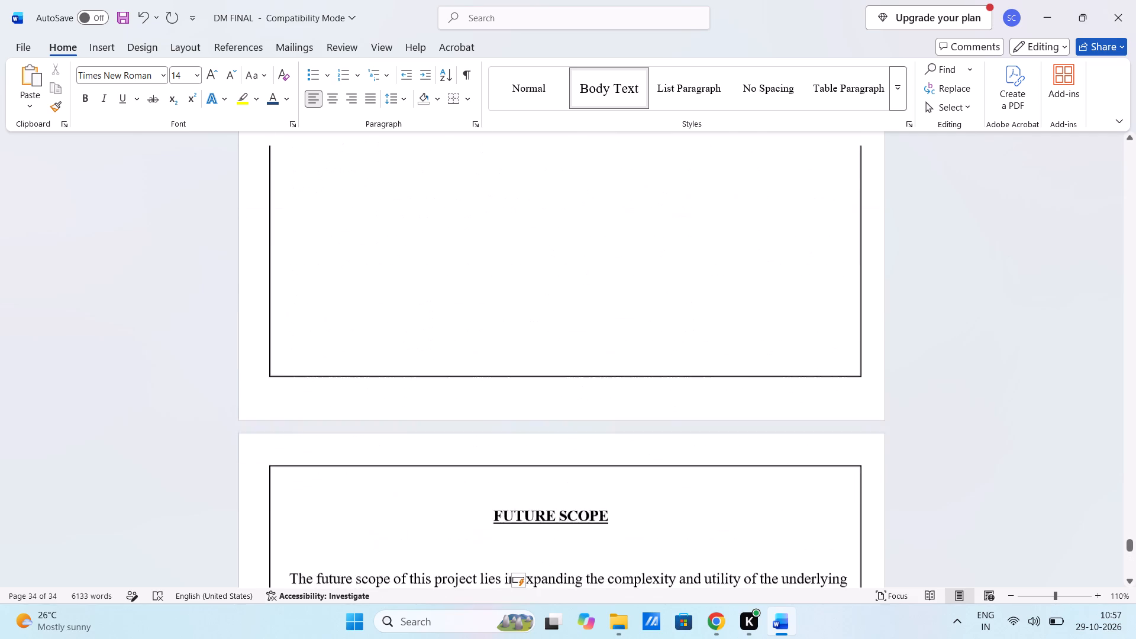
{"action": "scroll", "coordinate": [493, 312], "scroll_direction": "up", "scroll_amount": 4}
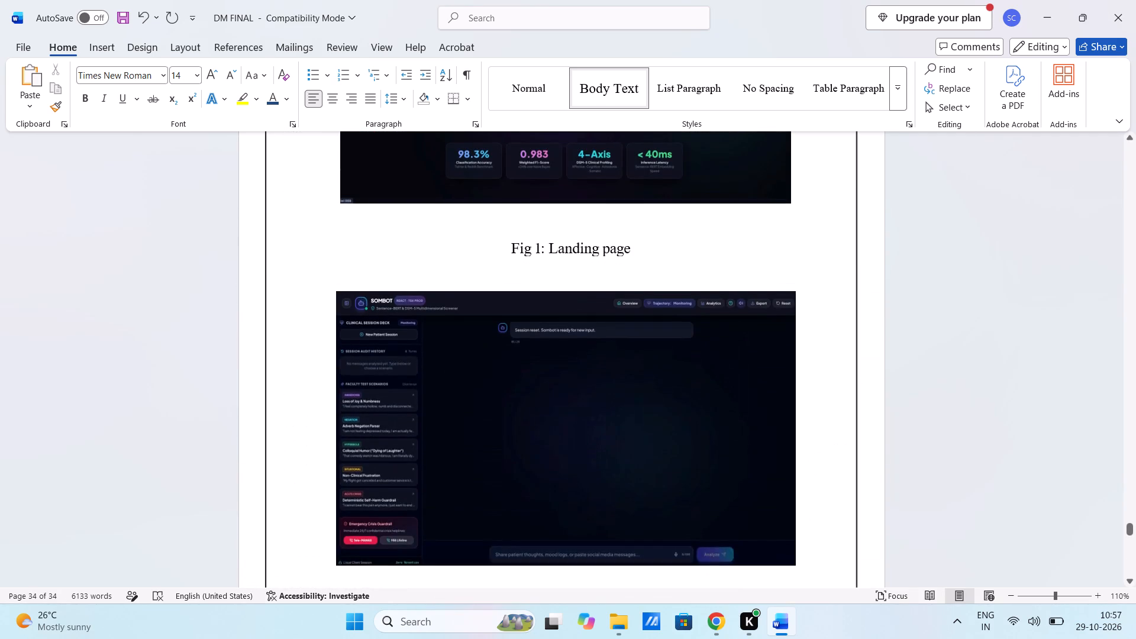
{"action": "scroll", "coordinate": [493, 312], "scroll_direction": "up", "scroll_amount": 1}
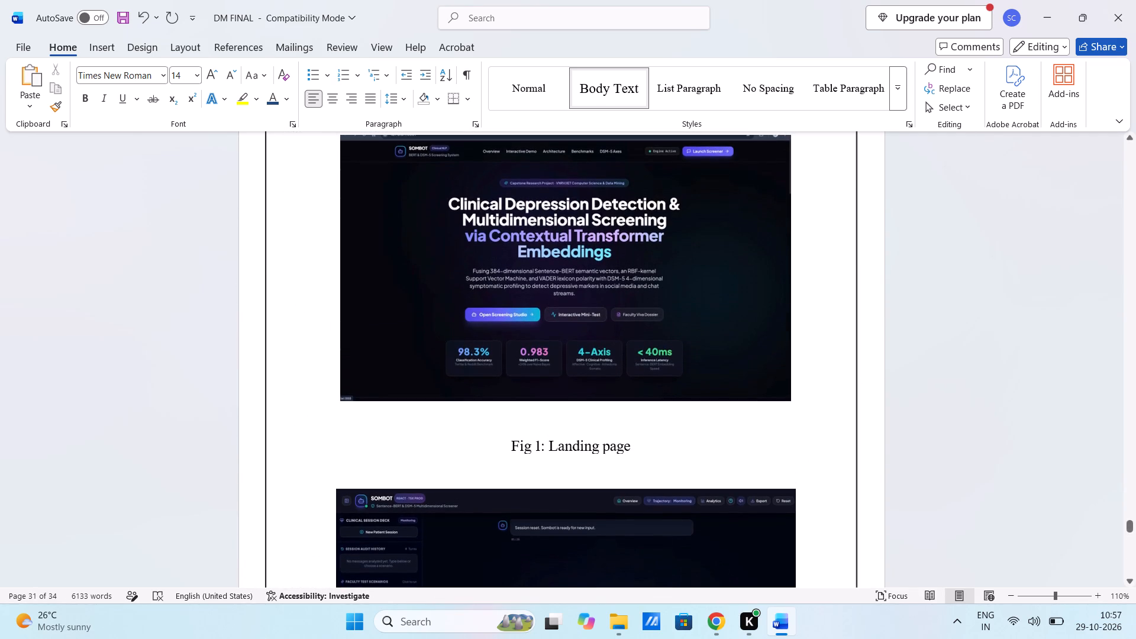
{"action": "scroll", "coordinate": [493, 312], "scroll_direction": "up", "scroll_amount": 11}
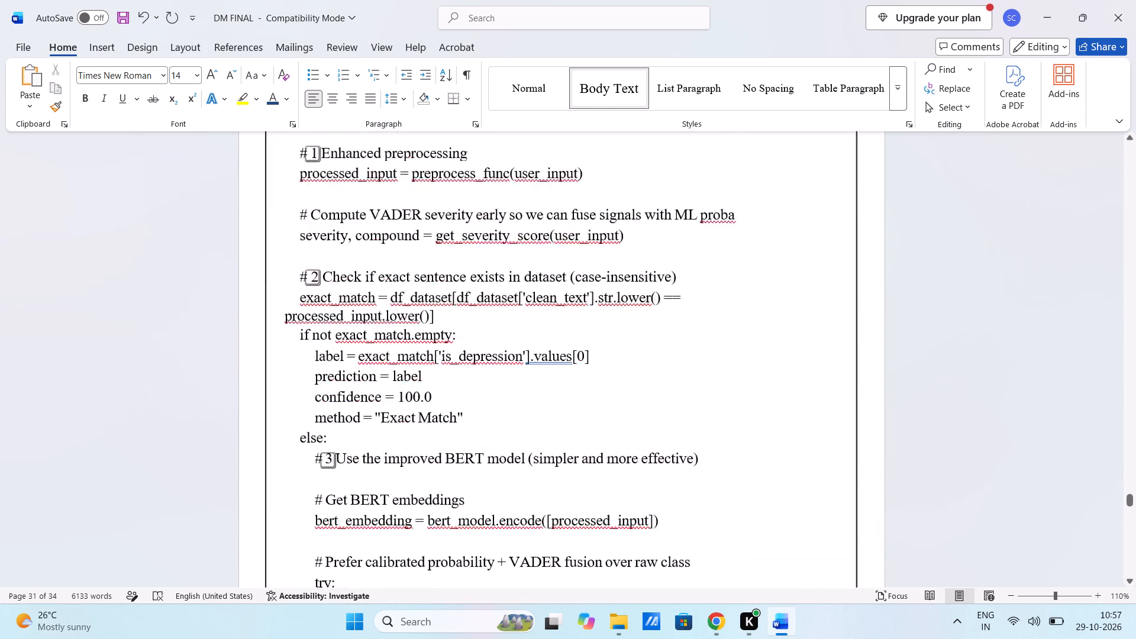
{"action": "scroll", "coordinate": [493, 312], "scroll_direction": "up", "scroll_amount": 9}
{"action": "scroll", "coordinate": [469, 246], "scroll_direction": "up", "scroll_amount": 11}
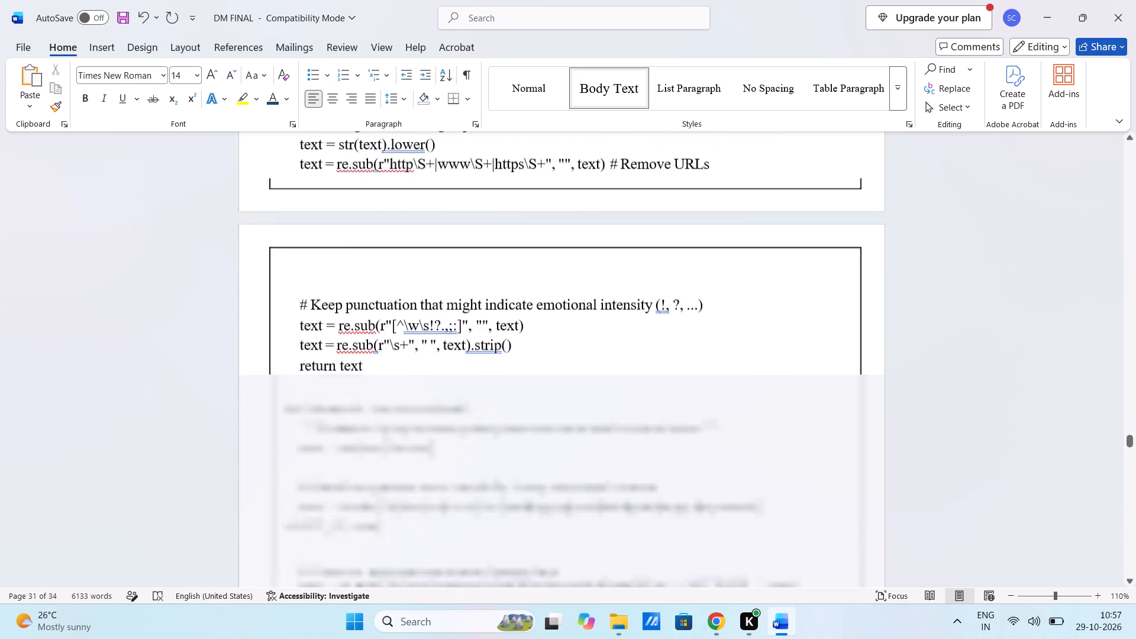
{"action": "scroll", "coordinate": [469, 246], "scroll_direction": "up", "scroll_amount": 16}
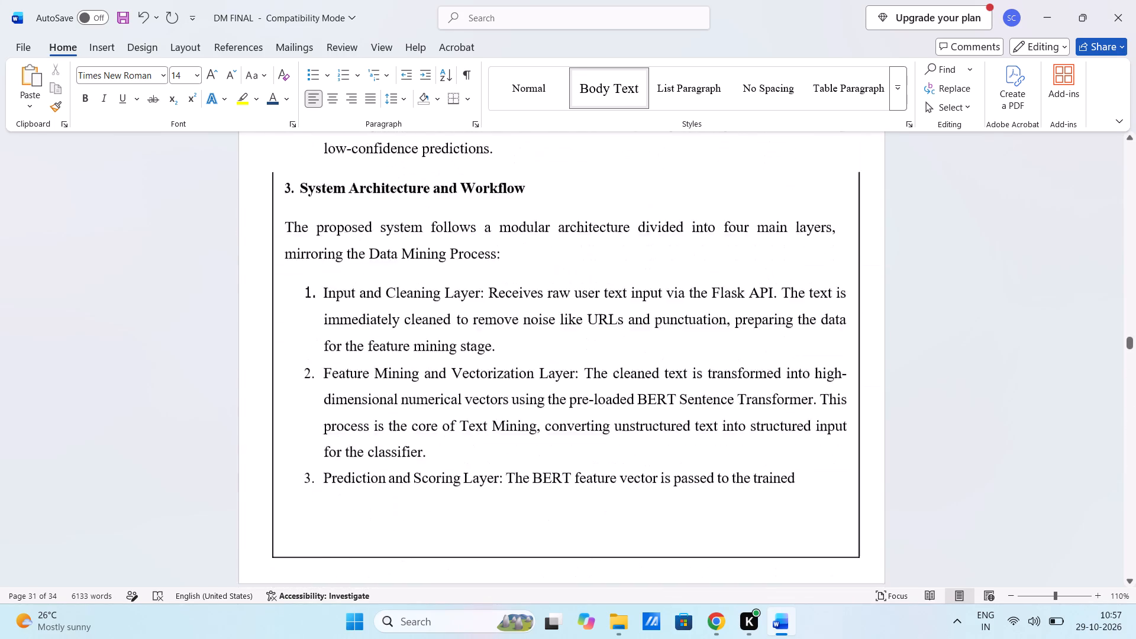
{"action": "scroll", "coordinate": [469, 246], "scroll_direction": "up", "scroll_amount": 18}
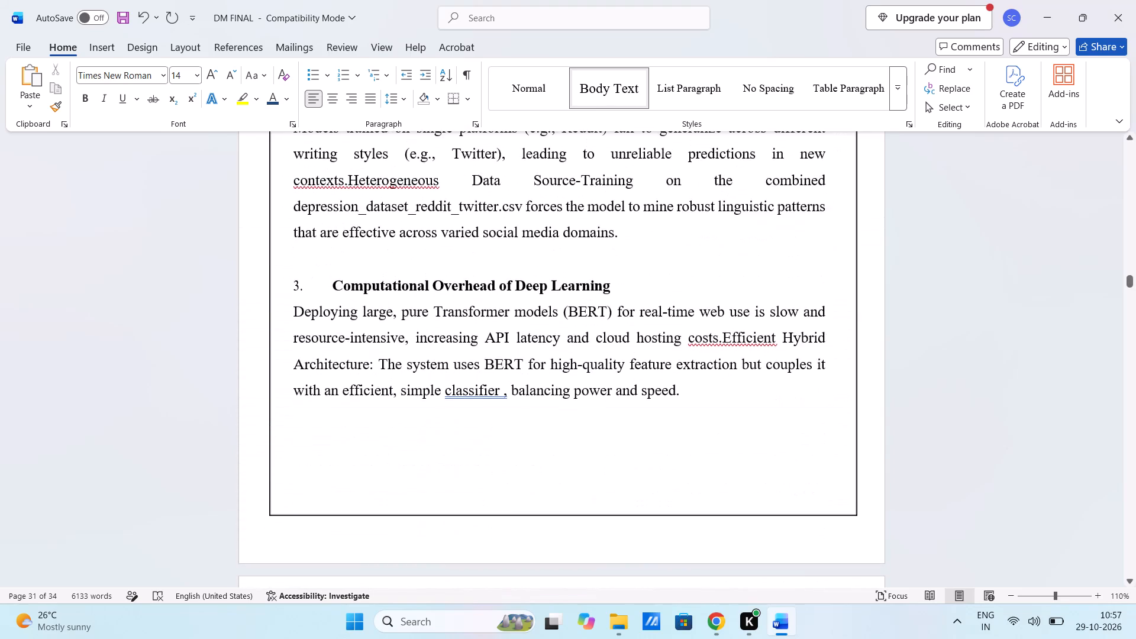
{"action": "scroll", "coordinate": [469, 246], "scroll_direction": "up", "scroll_amount": 16}
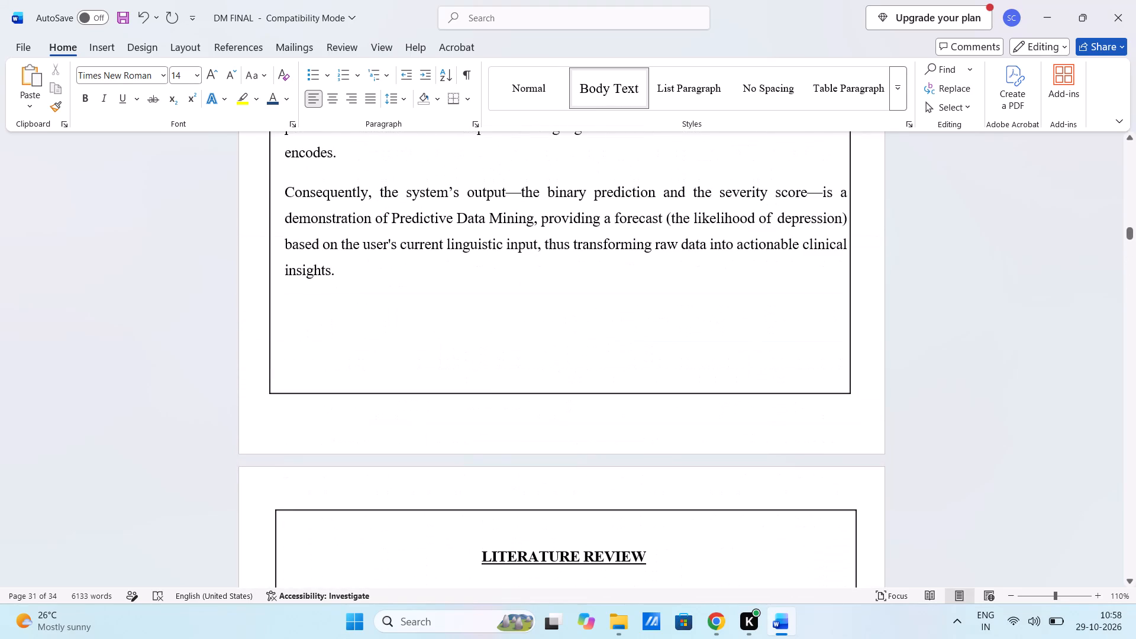
{"action": "scroll", "coordinate": [469, 246], "scroll_direction": "up", "scroll_amount": 15}
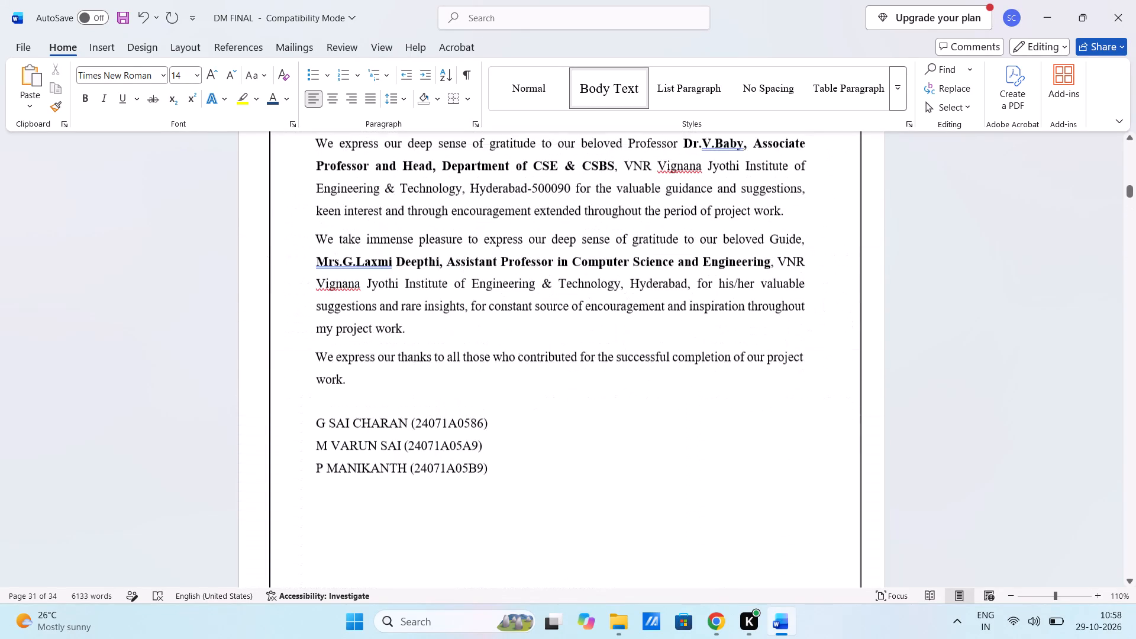
{"action": "scroll", "coordinate": [469, 246], "scroll_direction": "down", "scroll_amount": 5}
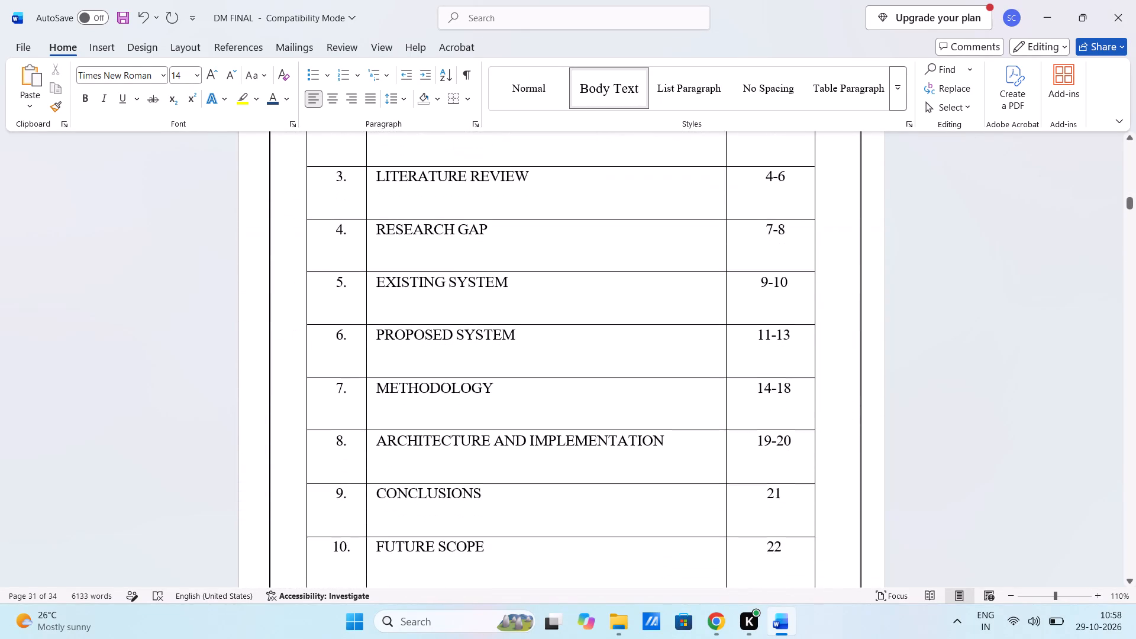
Review the report from the table of contents through the code to the future scope, and back over the conclusions to the code.
{"action": "scroll", "coordinate": [547, 446], "scroll_direction": "down", "scroll_amount": 1}
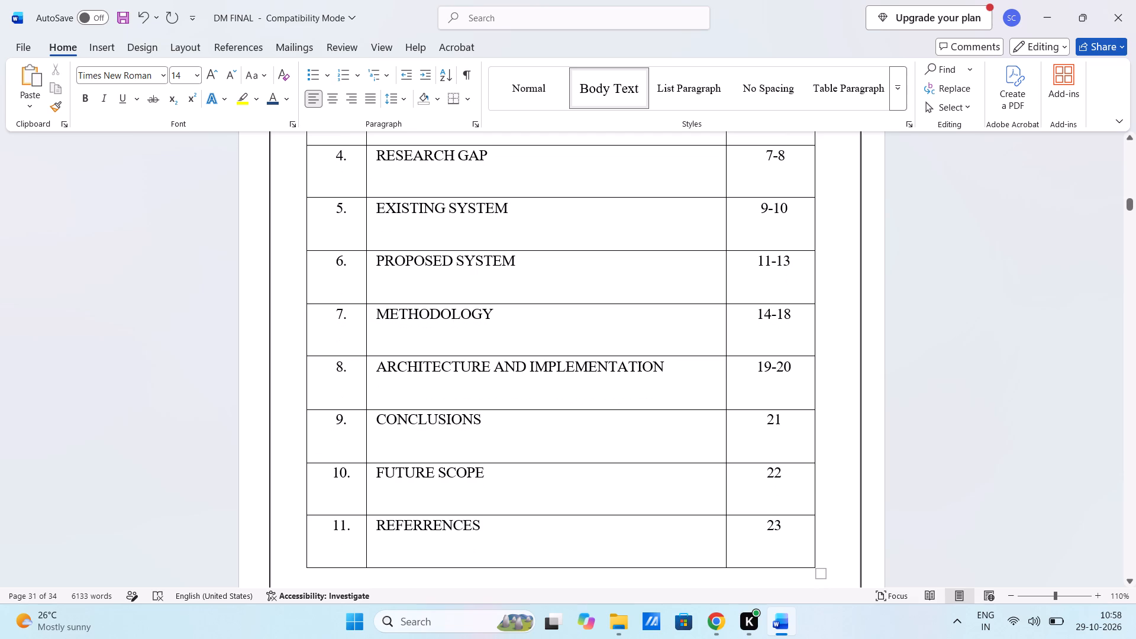
{"action": "scroll", "coordinate": [547, 446], "scroll_direction": "down", "scroll_amount": 16}
{"action": "scroll", "coordinate": [547, 446], "scroll_direction": "down", "scroll_amount": 12}
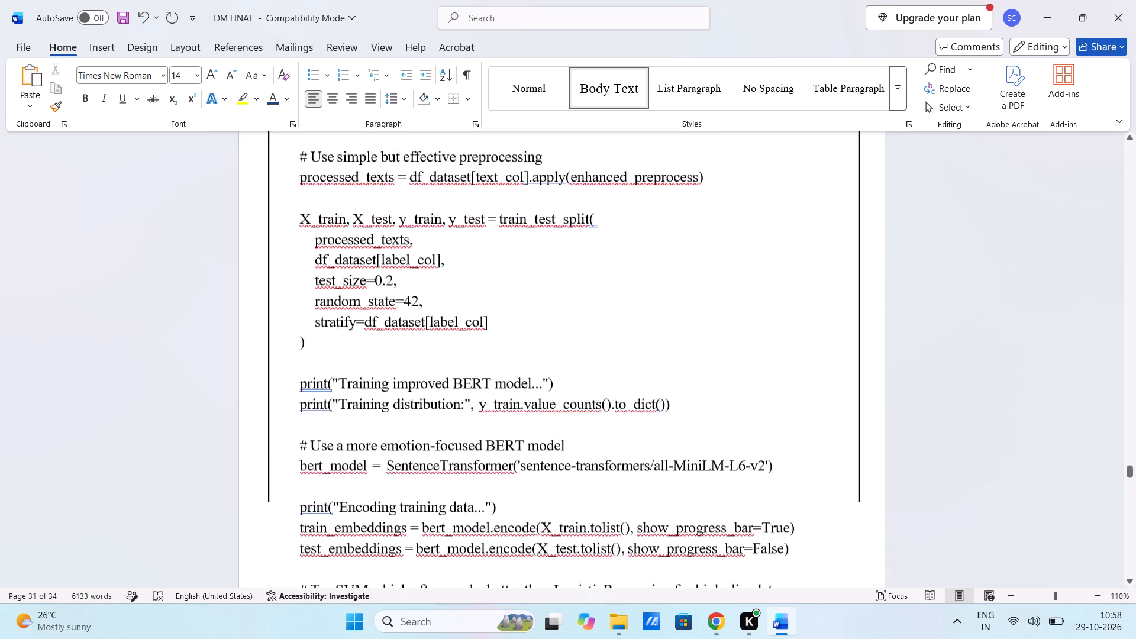
{"action": "scroll", "coordinate": [547, 446], "scroll_direction": "down", "scroll_amount": 20}
{"action": "scroll", "coordinate": [547, 446], "scroll_direction": "down", "scroll_amount": 14}
{"action": "scroll", "coordinate": [547, 446], "scroll_direction": "up", "scroll_amount": 3}
{"action": "scroll", "coordinate": [496, 377], "scroll_direction": "up", "scroll_amount": 3}
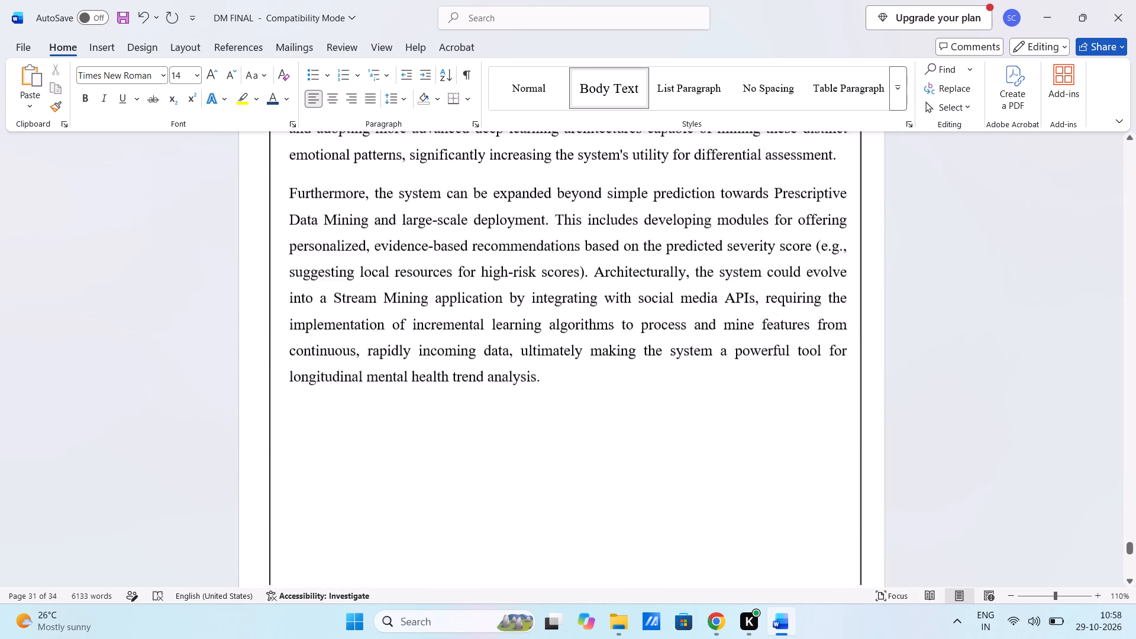
{"action": "scroll", "coordinate": [496, 377], "scroll_direction": "up", "scroll_amount": 7}
{"action": "scroll", "coordinate": [496, 377], "scroll_direction": "down", "scroll_amount": 6}
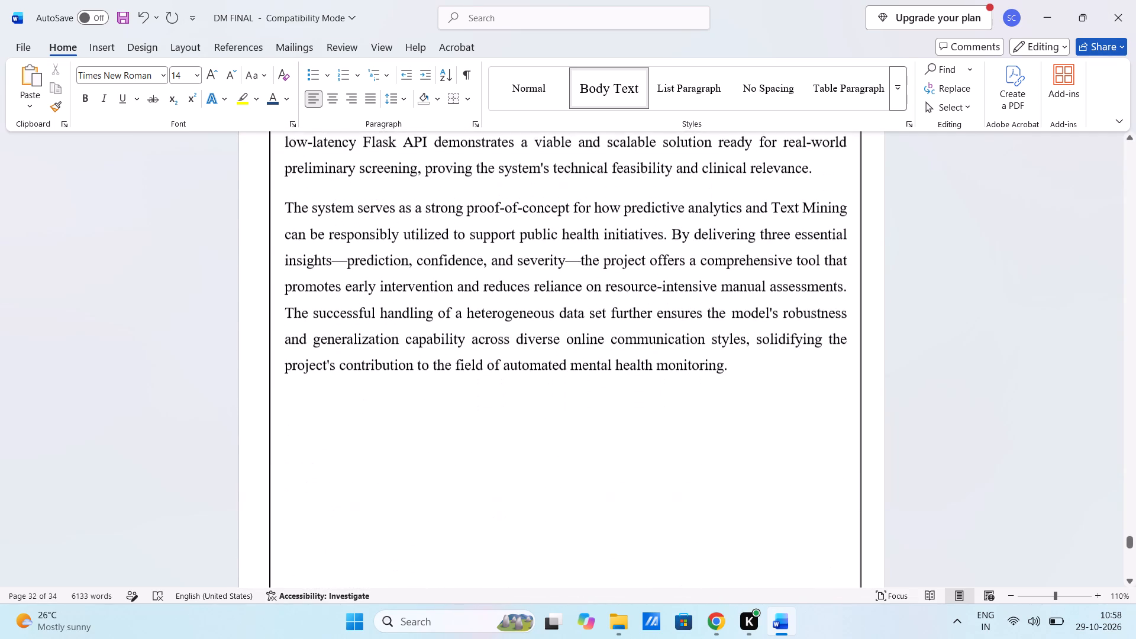
{"action": "left_click", "coordinate": [578, 361]}
{"action": "scroll", "coordinate": [450, 208], "scroll_direction": "up", "scroll_amount": 9}
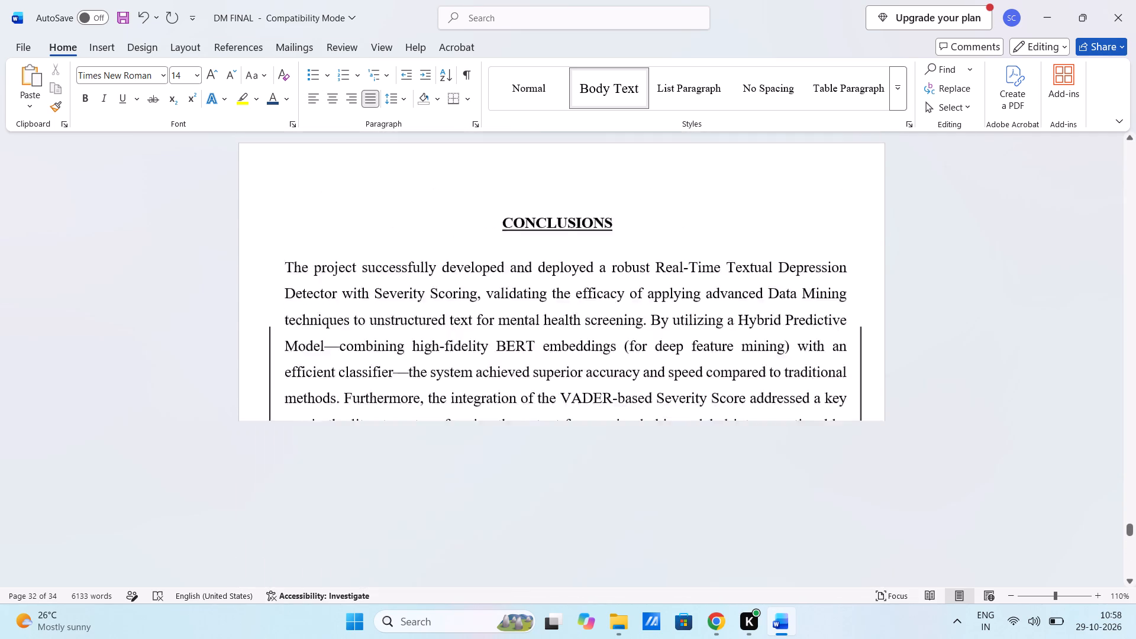
{"action": "scroll", "coordinate": [450, 208], "scroll_direction": "up", "scroll_amount": 6}
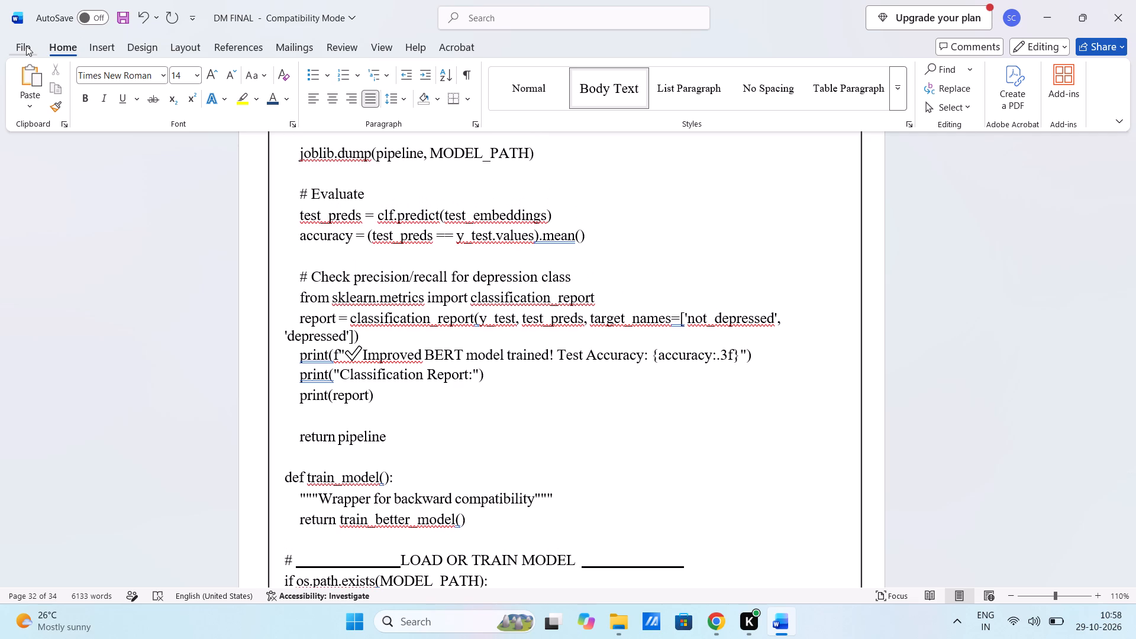
Save a copy of the report as a PDF named DM FINAL in the D: drive.
{"action": "double_click", "coordinate": [26, 46]}
{"action": "left_click", "coordinate": [26, 46]}
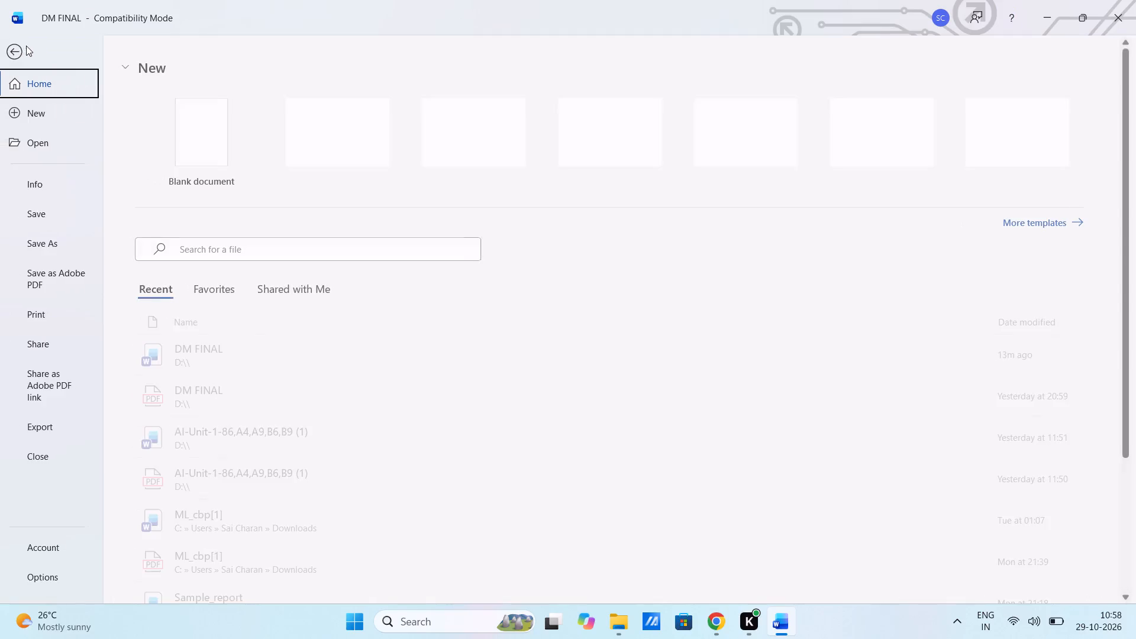
{"action": "left_click", "coordinate": [38, 240]}
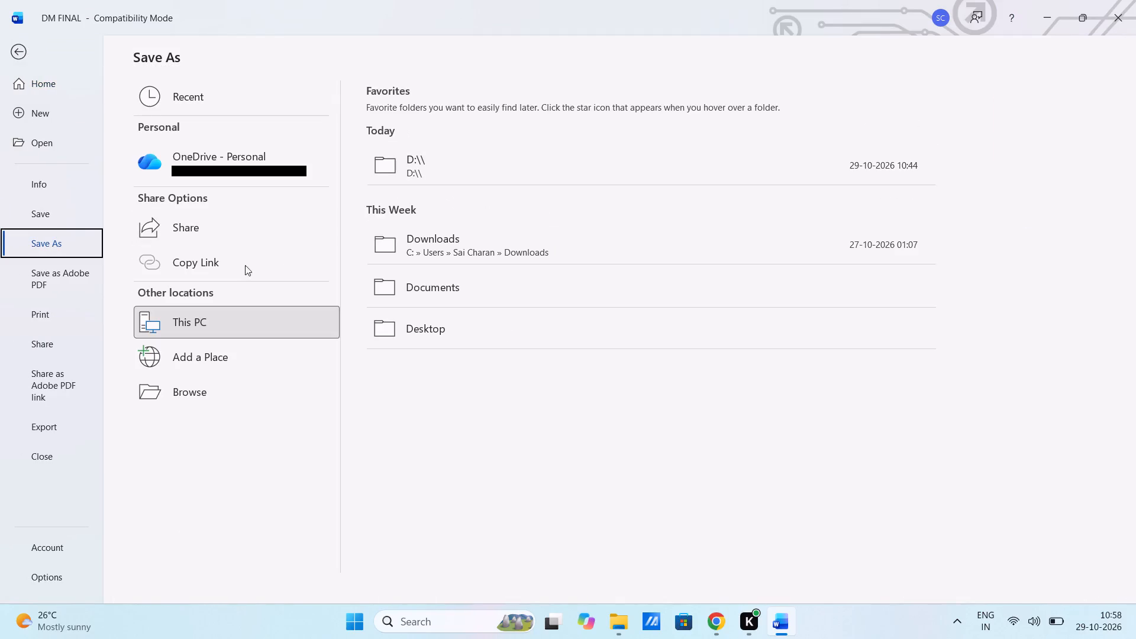
{"action": "left_click", "coordinate": [437, 166]}
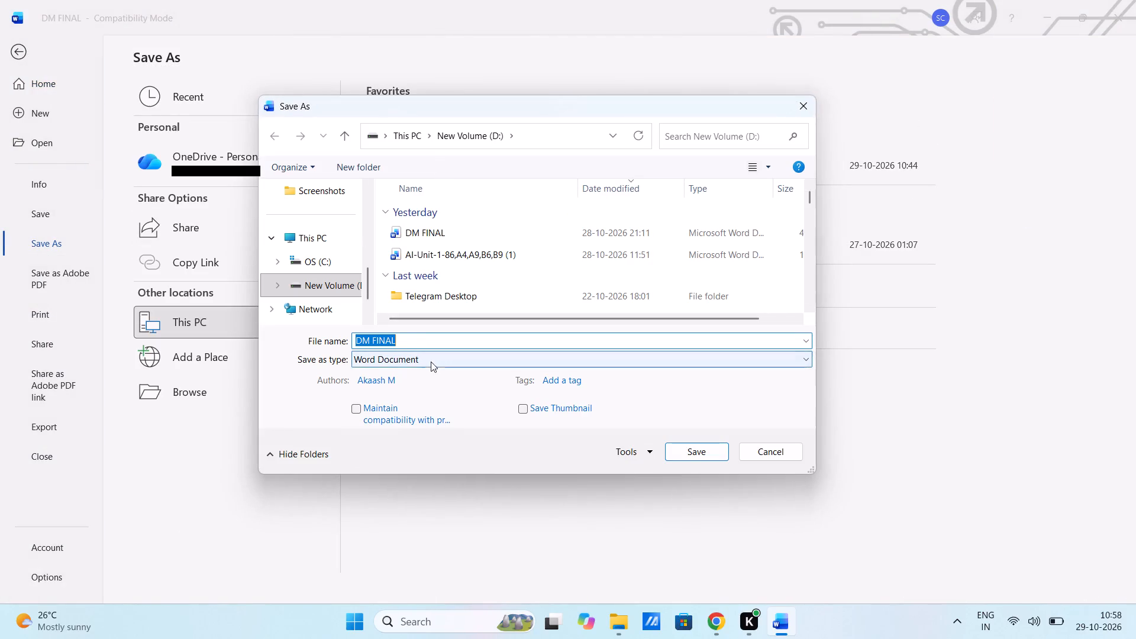
{"action": "left_click", "coordinate": [431, 362]}
{"action": "left_click", "coordinate": [391, 443]}
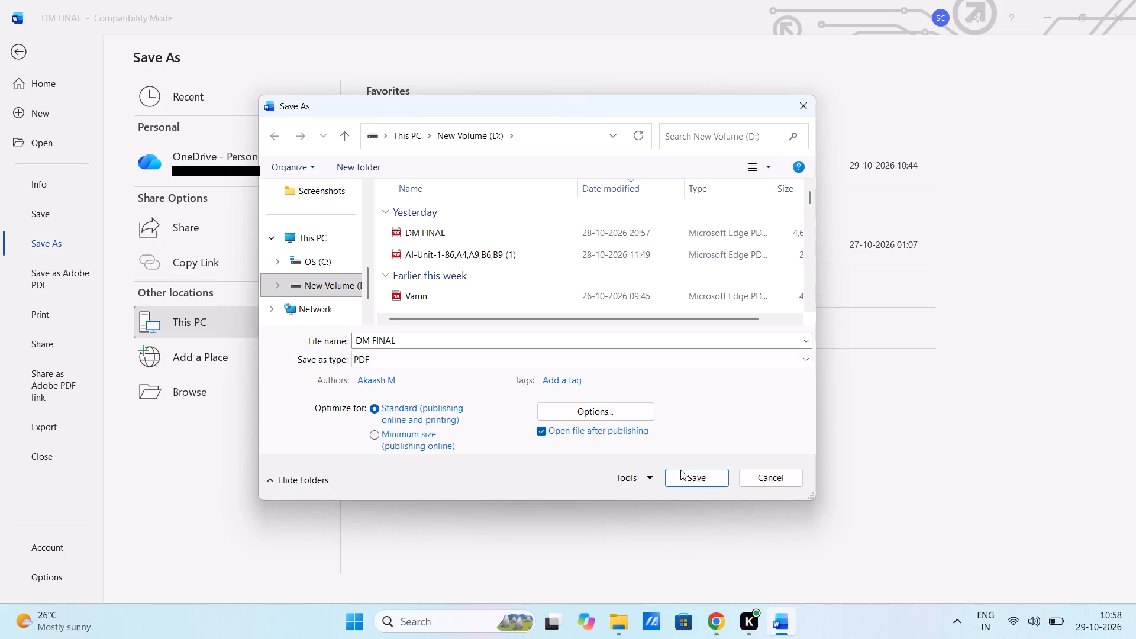
{"action": "left_click", "coordinate": [688, 470]}
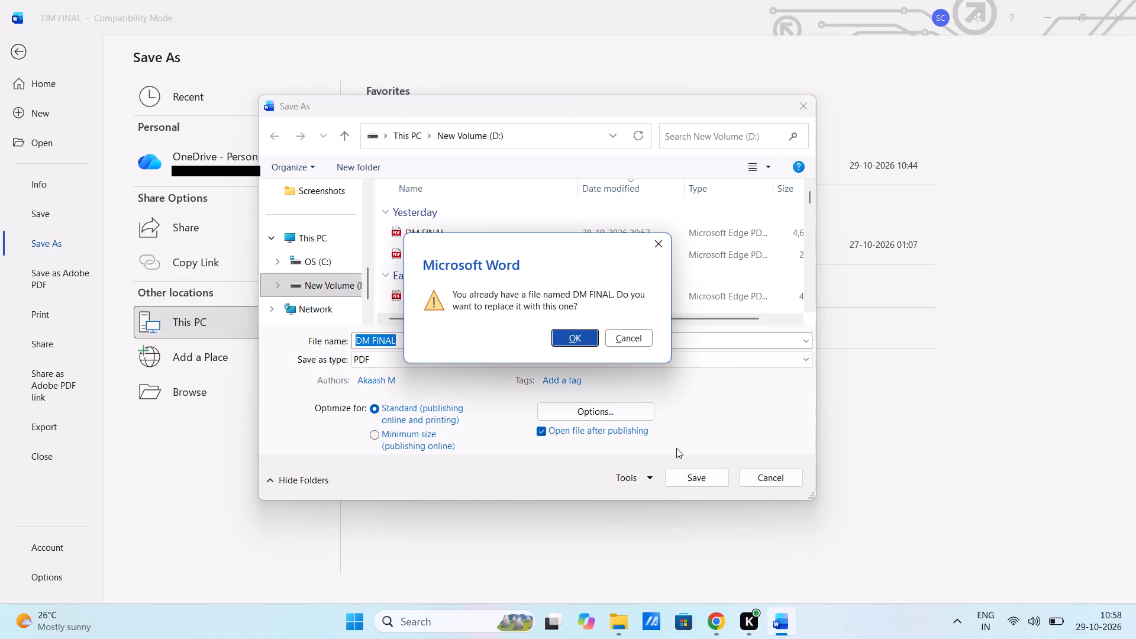